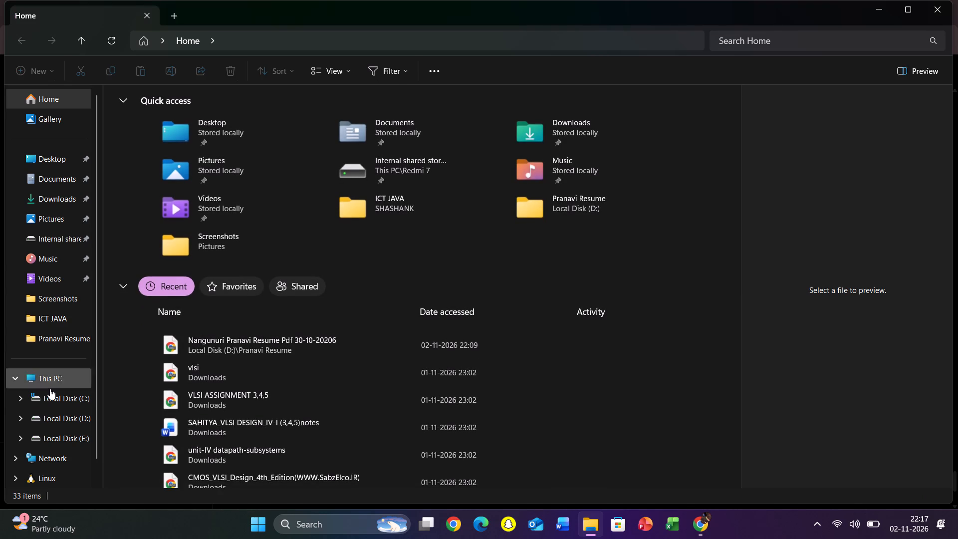
click(49, 409)
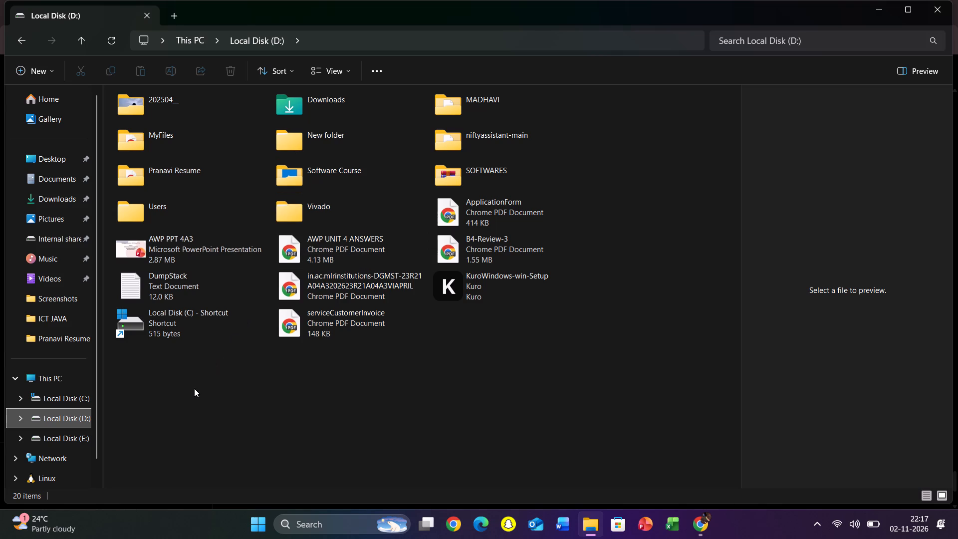
scroll(194, 388, up, 1)
double_click(56, 416)
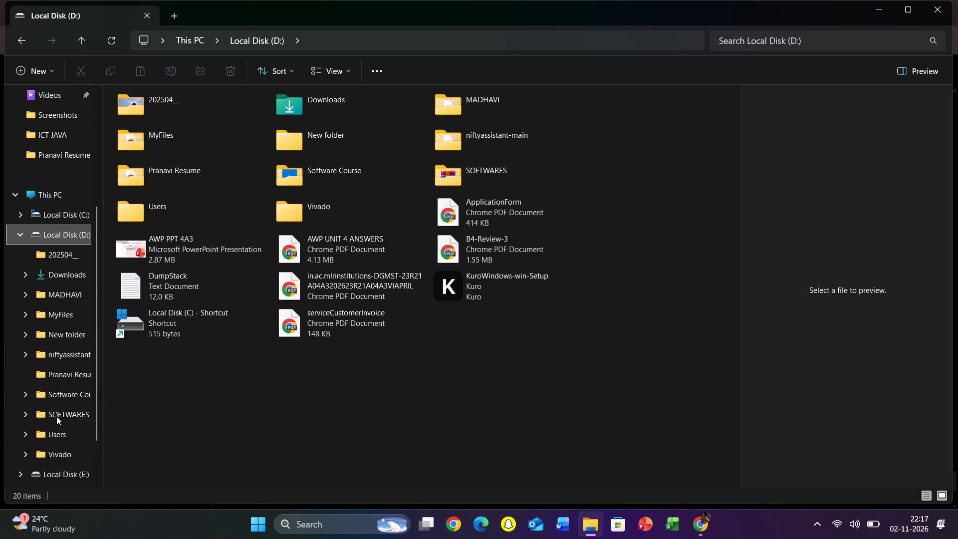
scroll(290, 349, up, 4)
double_click(136, 171)
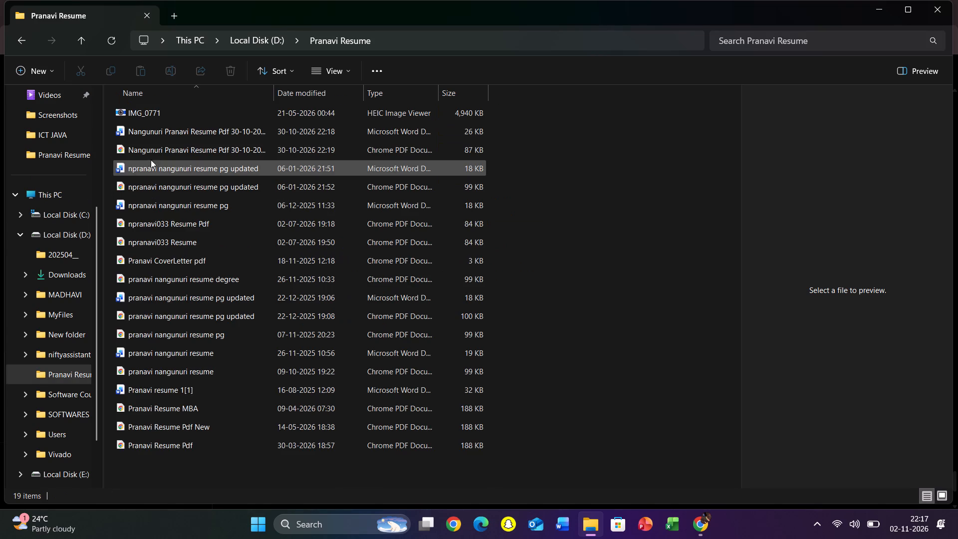
double_click(164, 132)
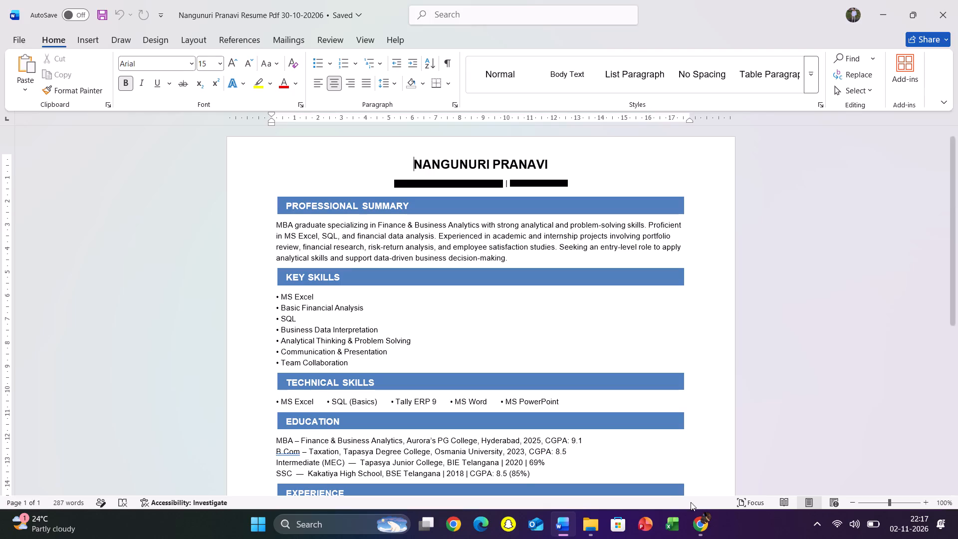
Copy the suggested professional summary from the ChatGPT reply again and return to the resume in Word.
click(684, 462)
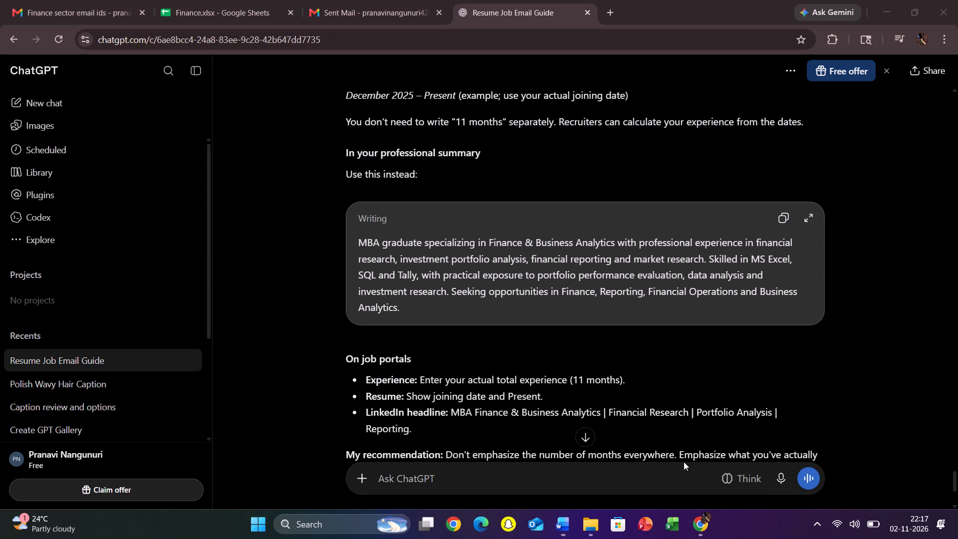
click(778, 225)
click(562, 524)
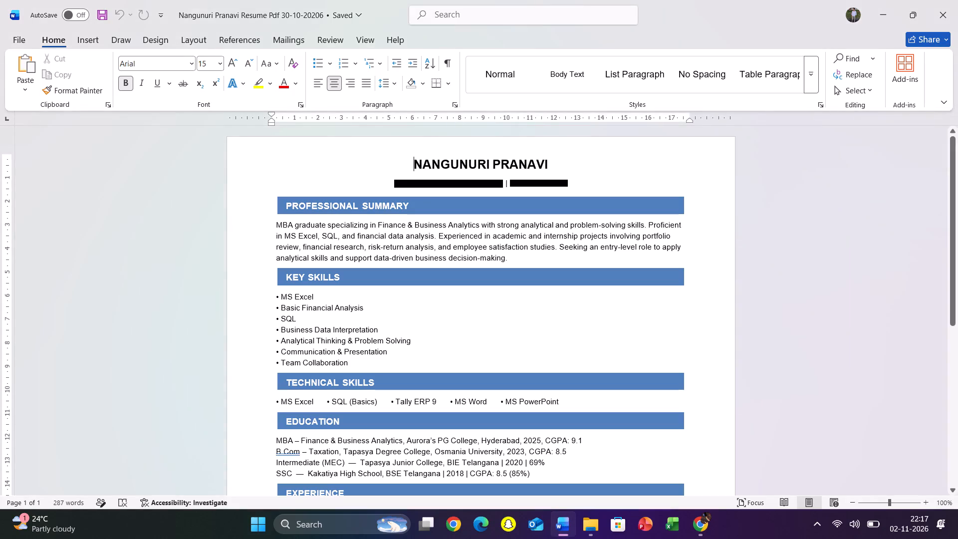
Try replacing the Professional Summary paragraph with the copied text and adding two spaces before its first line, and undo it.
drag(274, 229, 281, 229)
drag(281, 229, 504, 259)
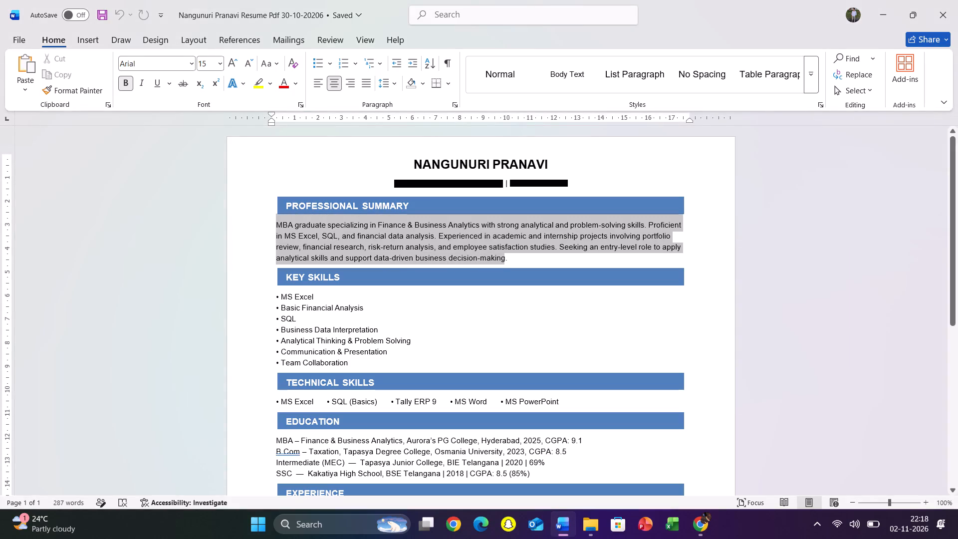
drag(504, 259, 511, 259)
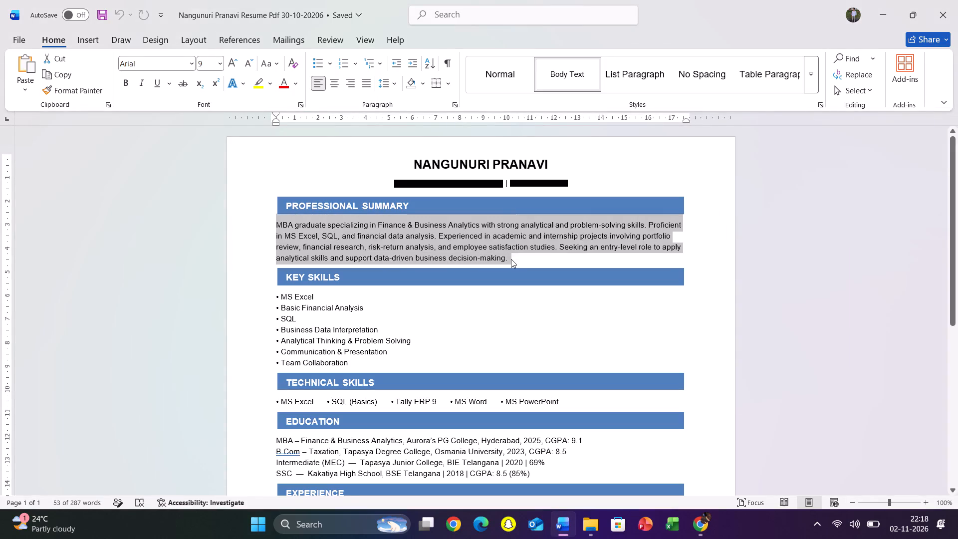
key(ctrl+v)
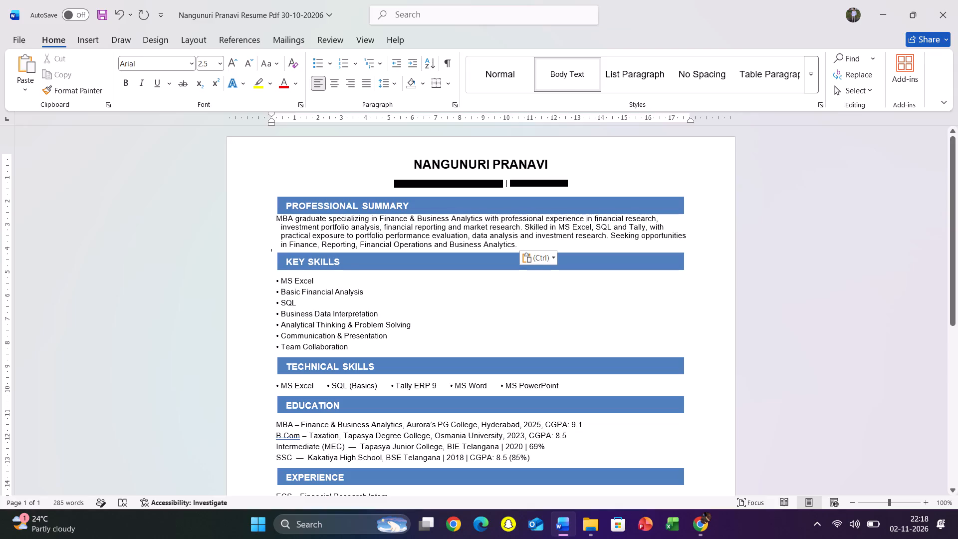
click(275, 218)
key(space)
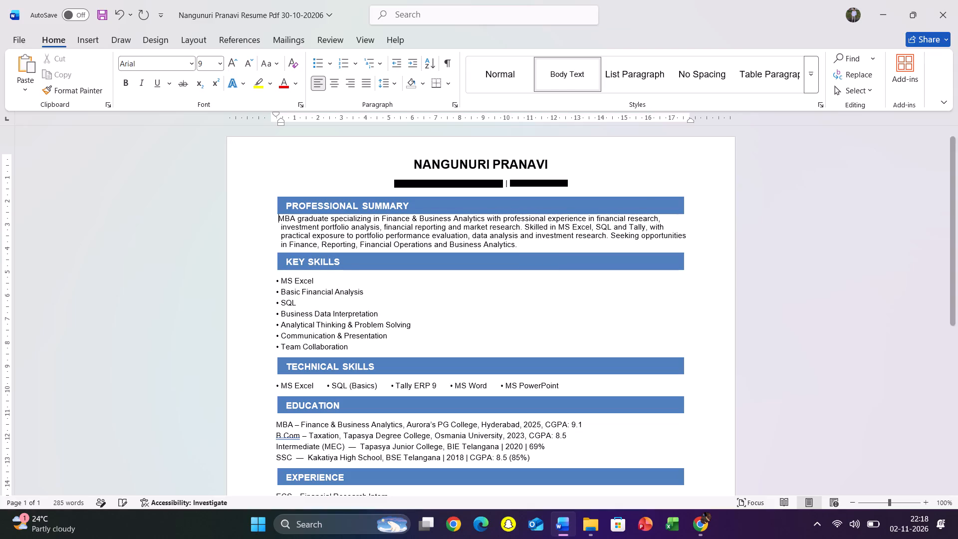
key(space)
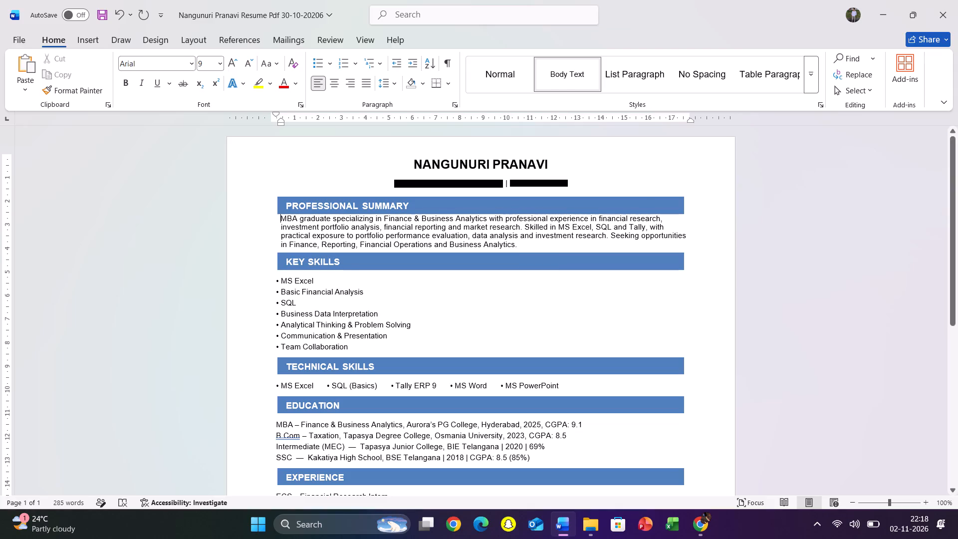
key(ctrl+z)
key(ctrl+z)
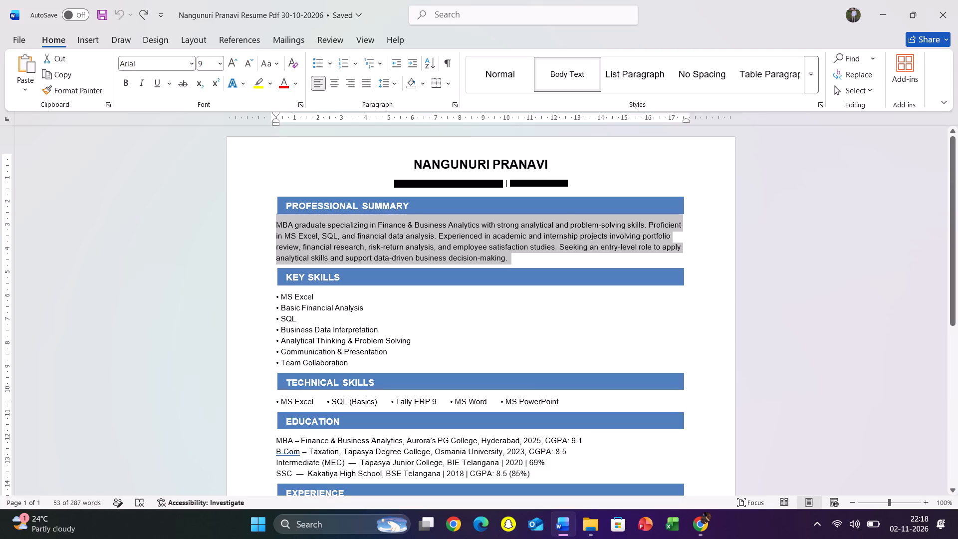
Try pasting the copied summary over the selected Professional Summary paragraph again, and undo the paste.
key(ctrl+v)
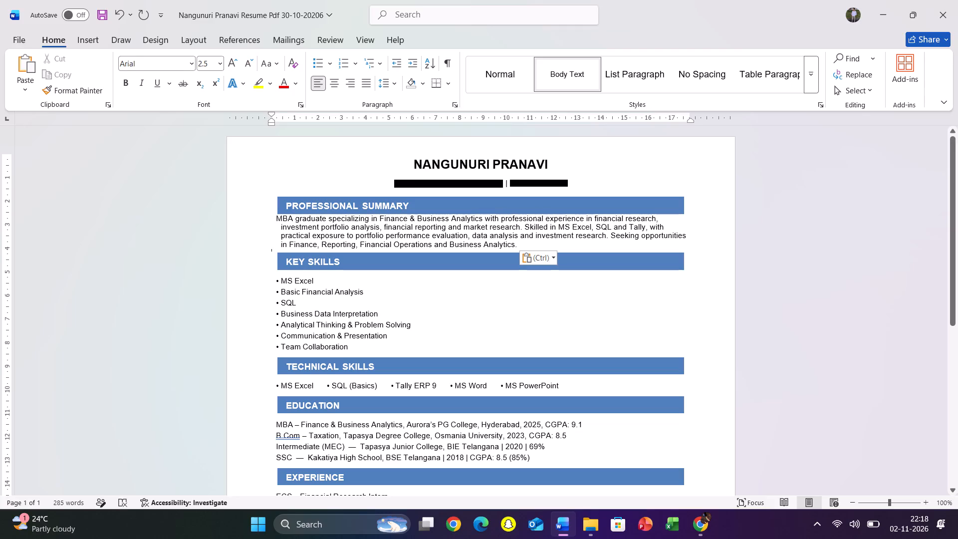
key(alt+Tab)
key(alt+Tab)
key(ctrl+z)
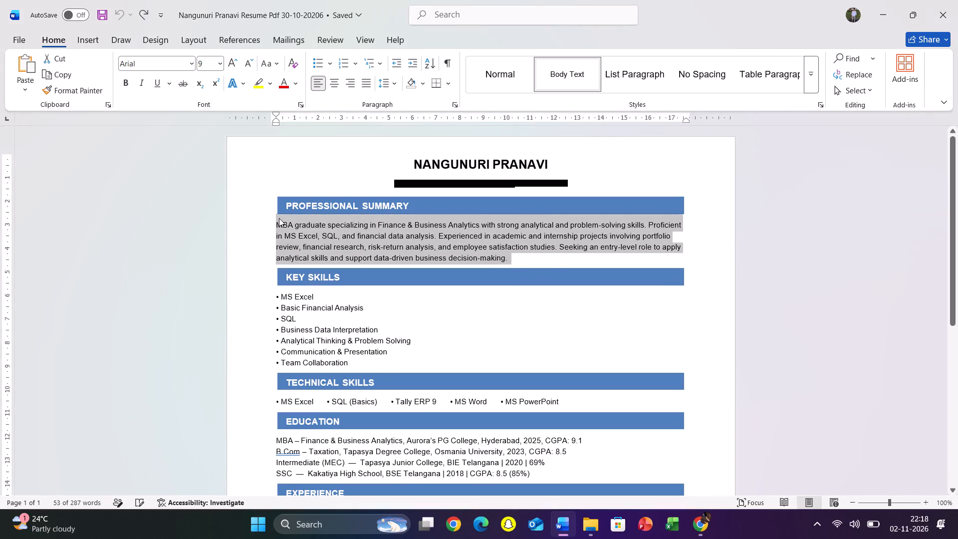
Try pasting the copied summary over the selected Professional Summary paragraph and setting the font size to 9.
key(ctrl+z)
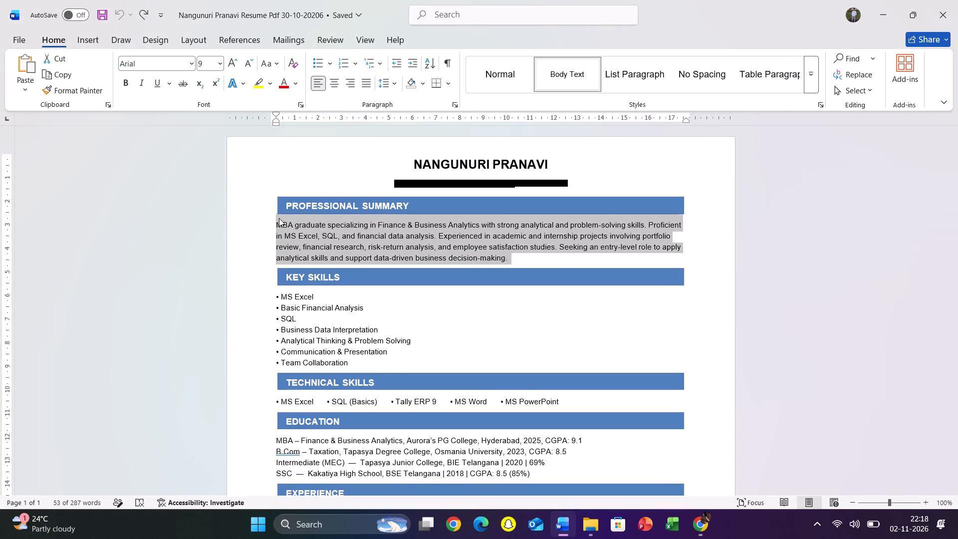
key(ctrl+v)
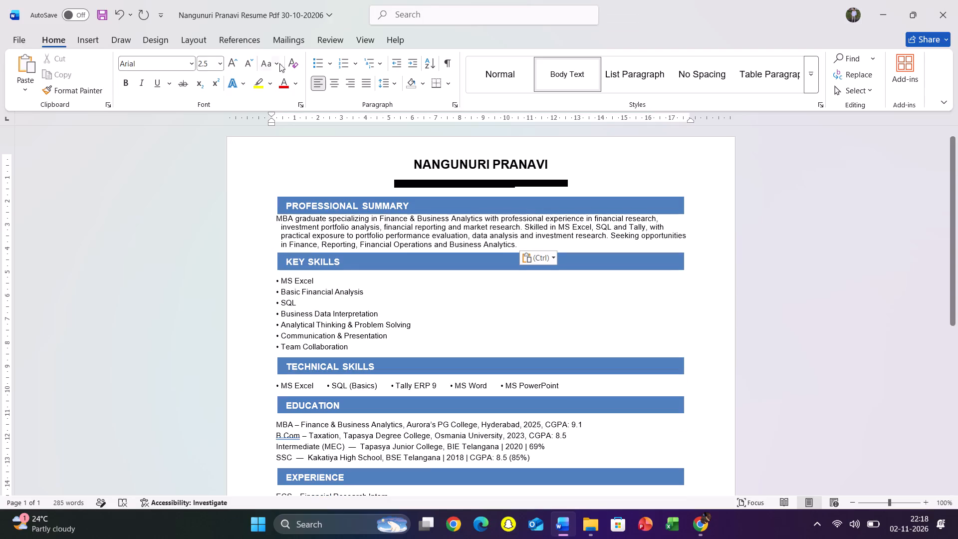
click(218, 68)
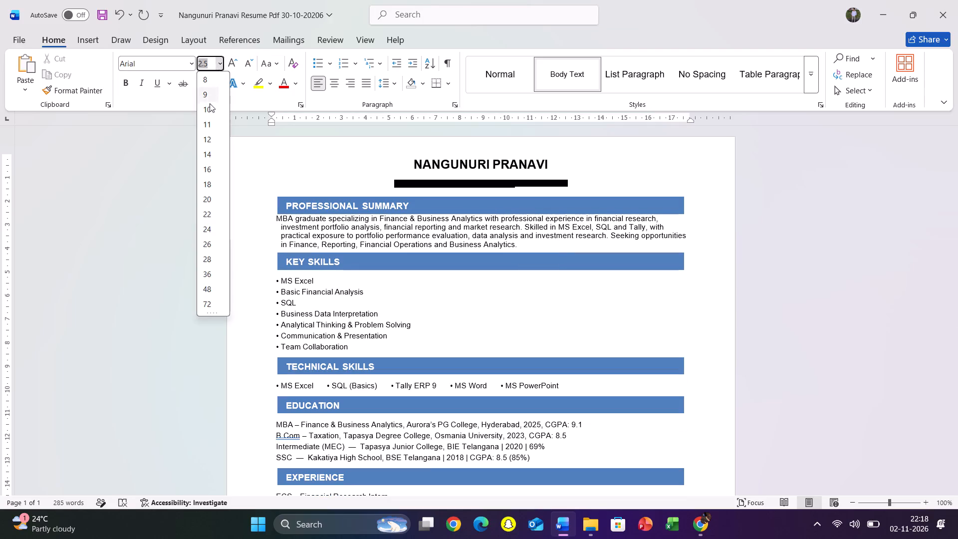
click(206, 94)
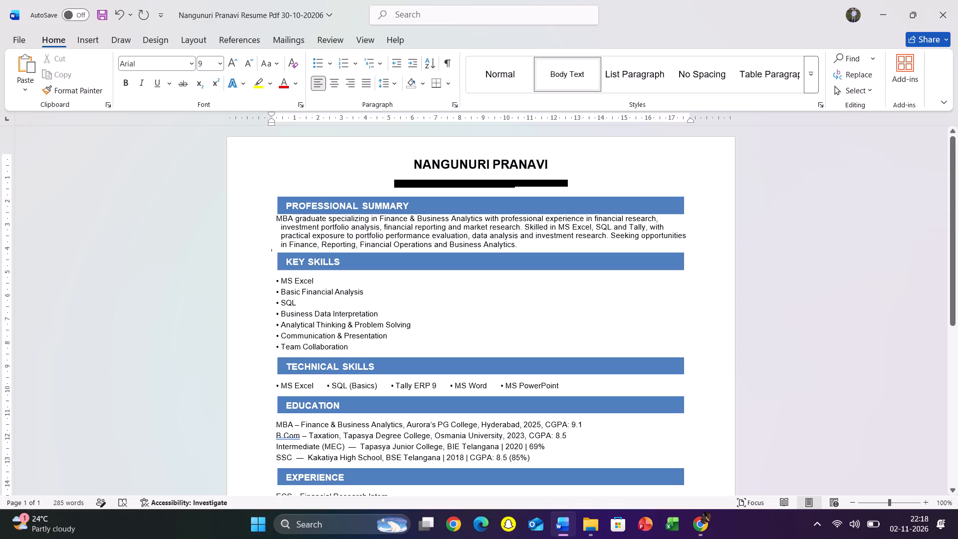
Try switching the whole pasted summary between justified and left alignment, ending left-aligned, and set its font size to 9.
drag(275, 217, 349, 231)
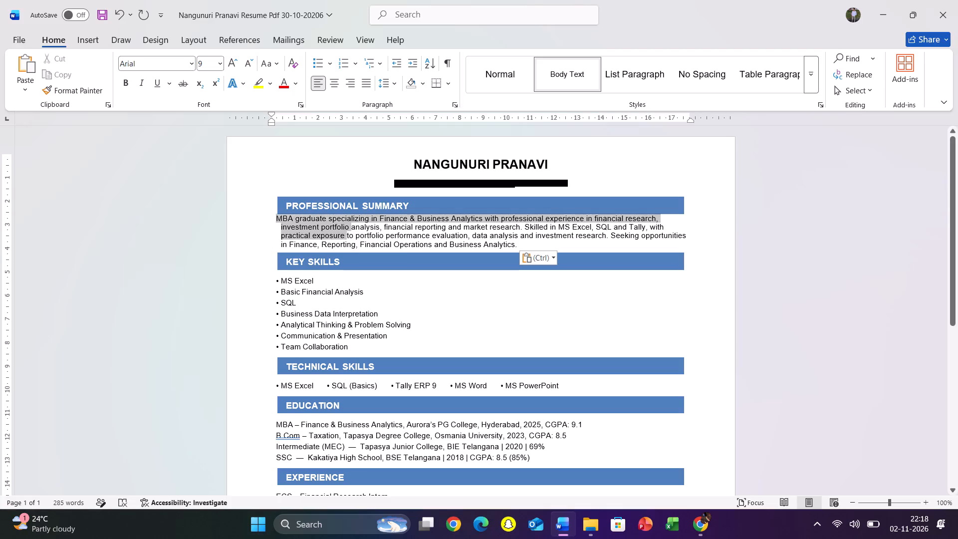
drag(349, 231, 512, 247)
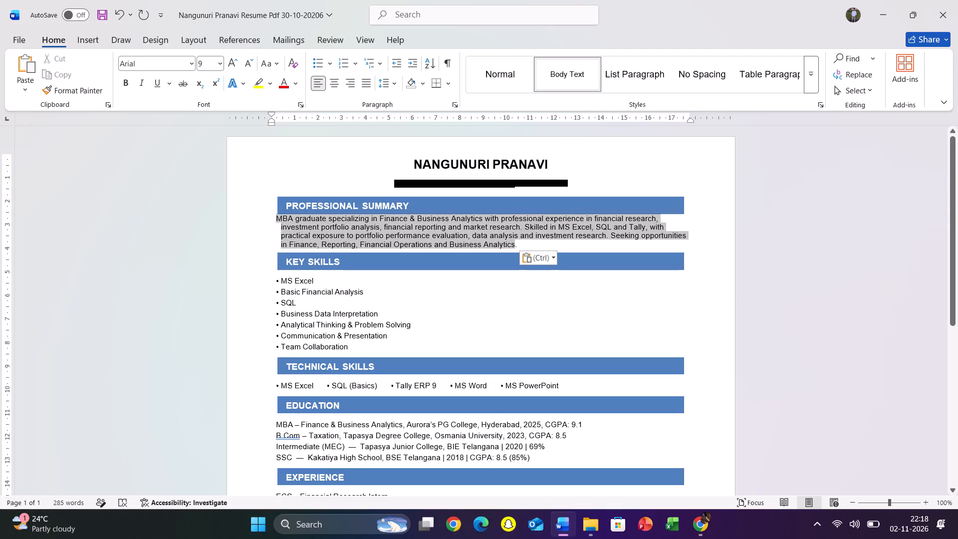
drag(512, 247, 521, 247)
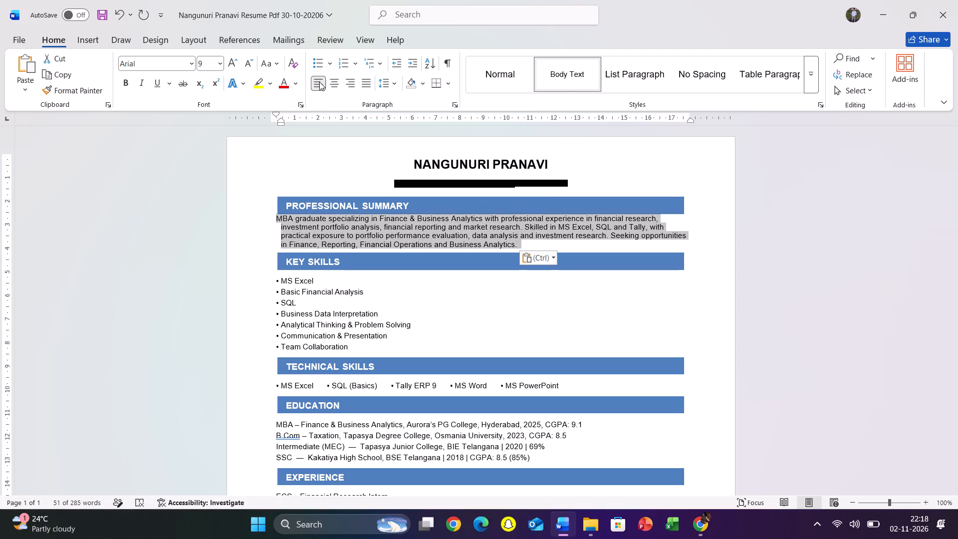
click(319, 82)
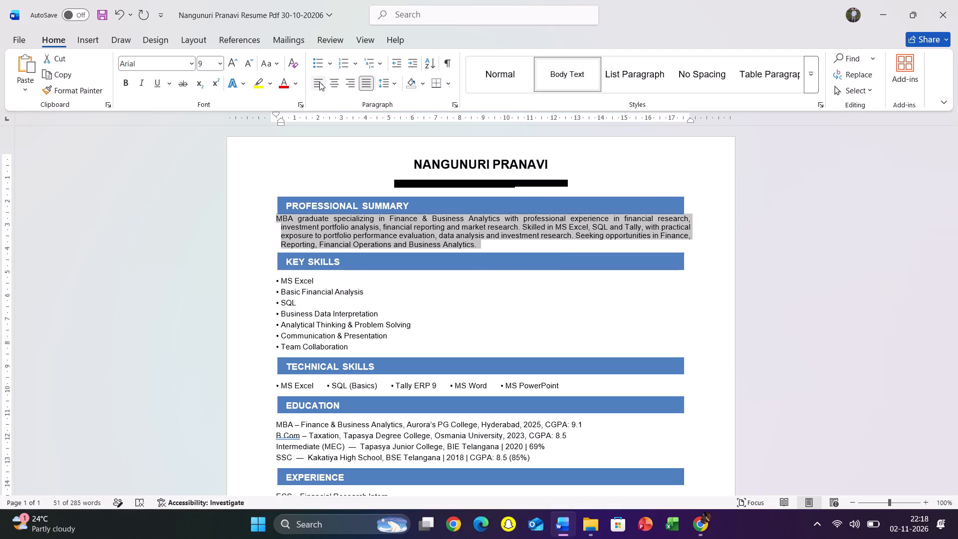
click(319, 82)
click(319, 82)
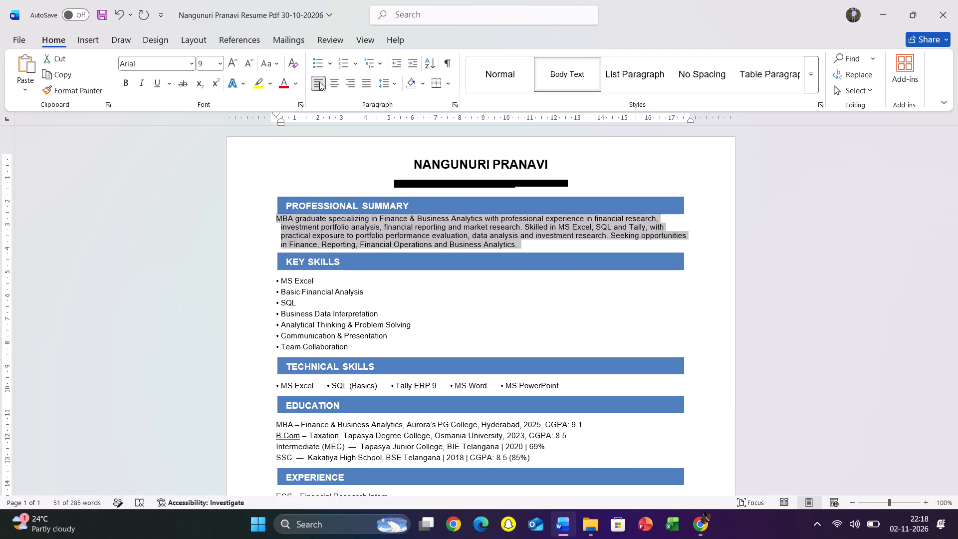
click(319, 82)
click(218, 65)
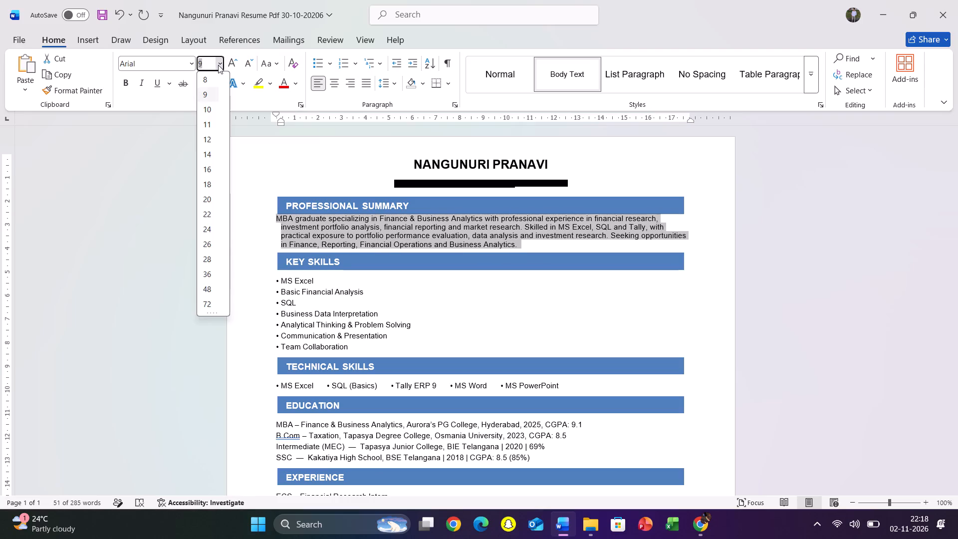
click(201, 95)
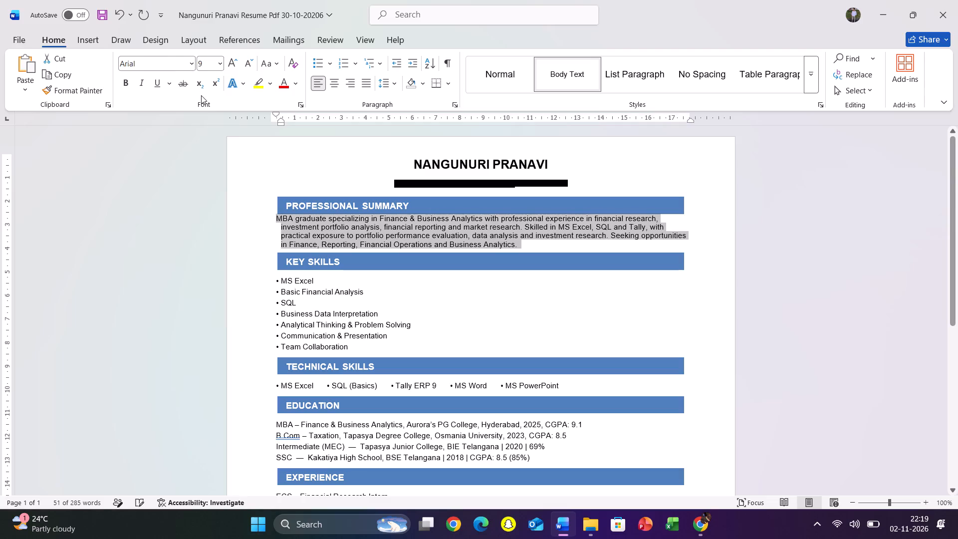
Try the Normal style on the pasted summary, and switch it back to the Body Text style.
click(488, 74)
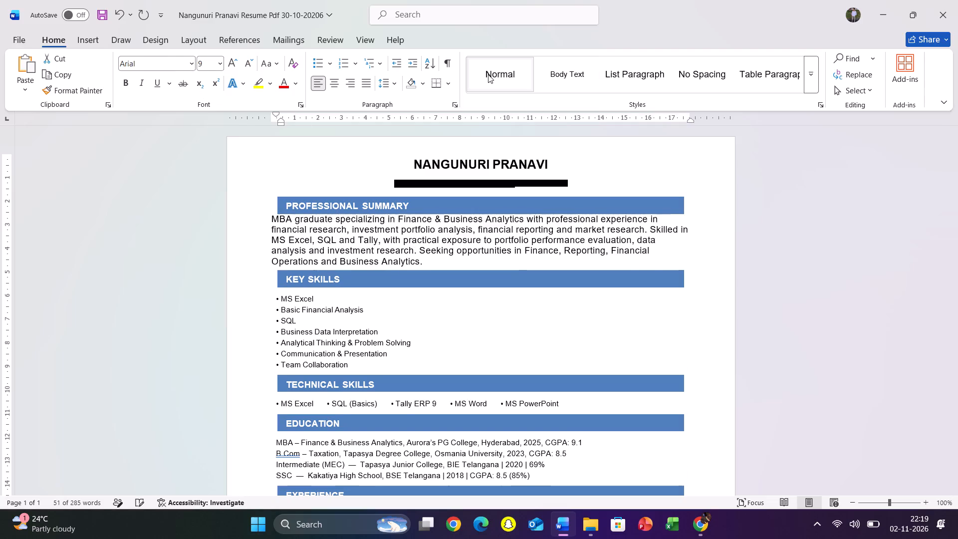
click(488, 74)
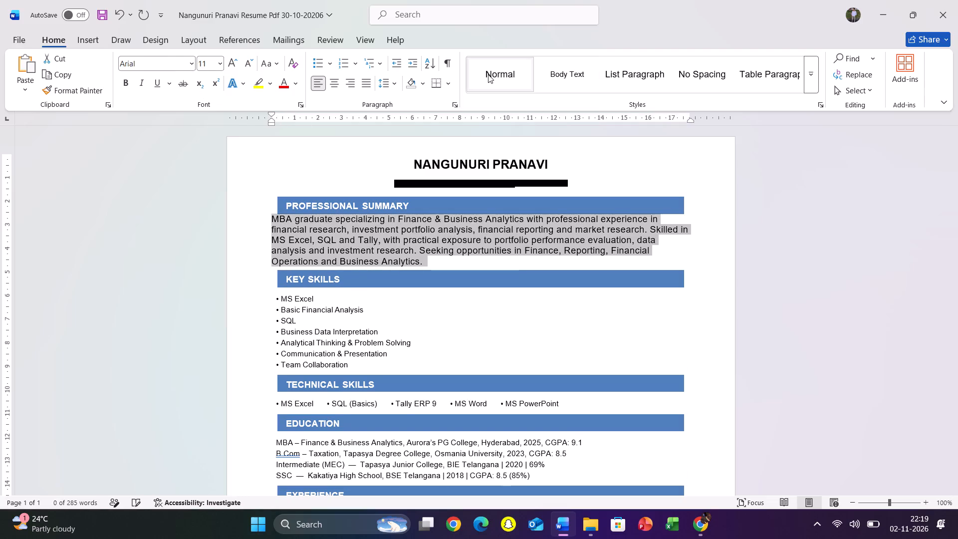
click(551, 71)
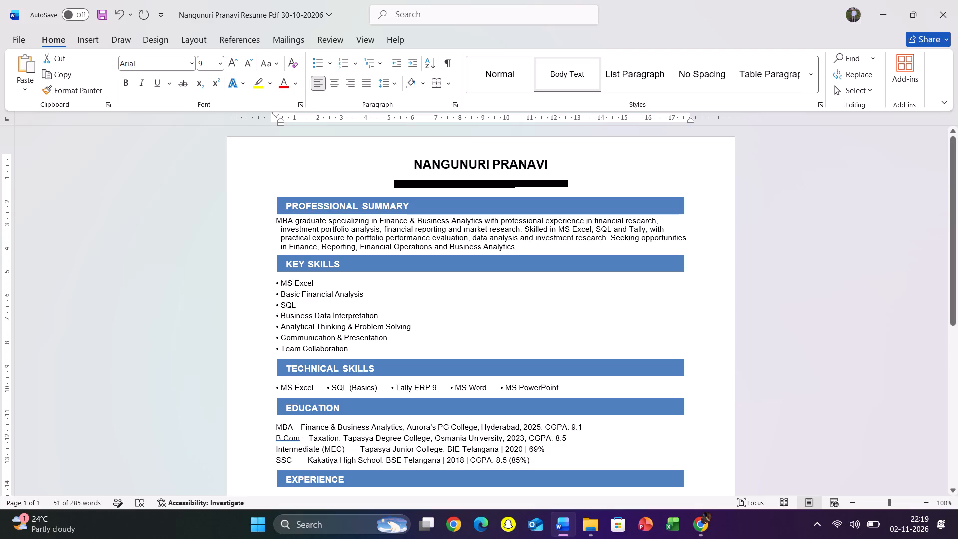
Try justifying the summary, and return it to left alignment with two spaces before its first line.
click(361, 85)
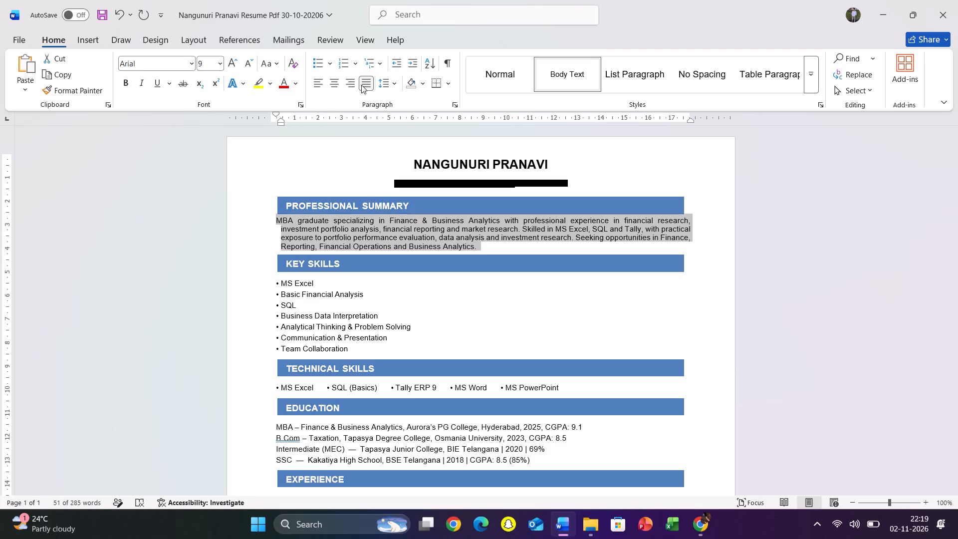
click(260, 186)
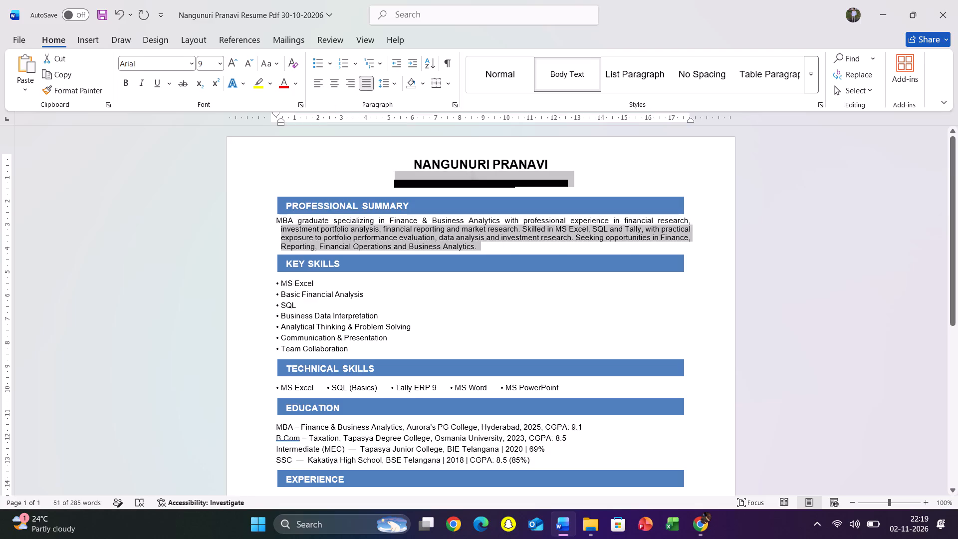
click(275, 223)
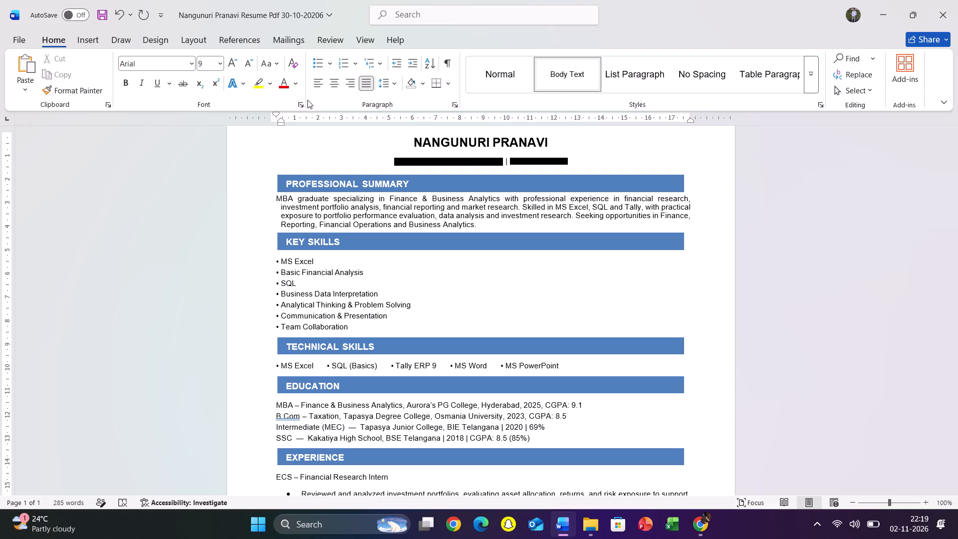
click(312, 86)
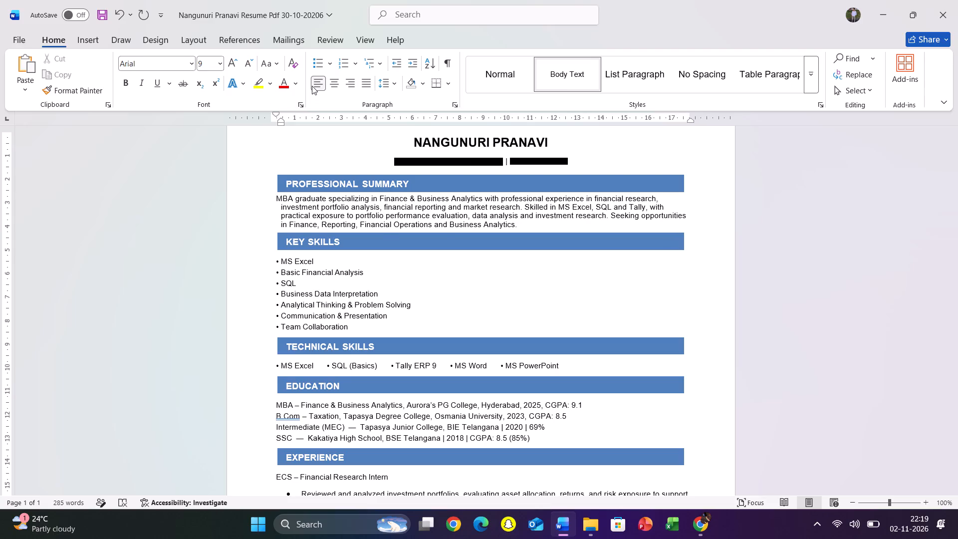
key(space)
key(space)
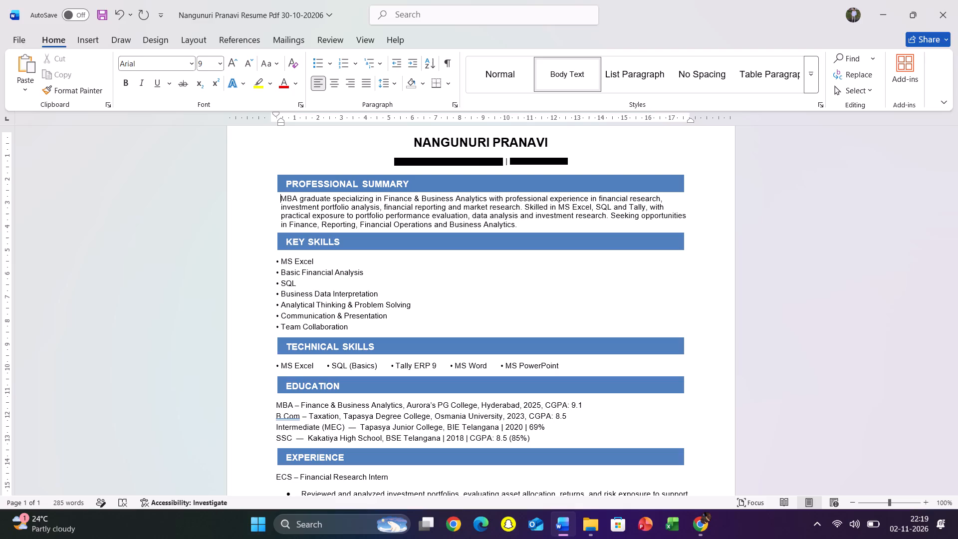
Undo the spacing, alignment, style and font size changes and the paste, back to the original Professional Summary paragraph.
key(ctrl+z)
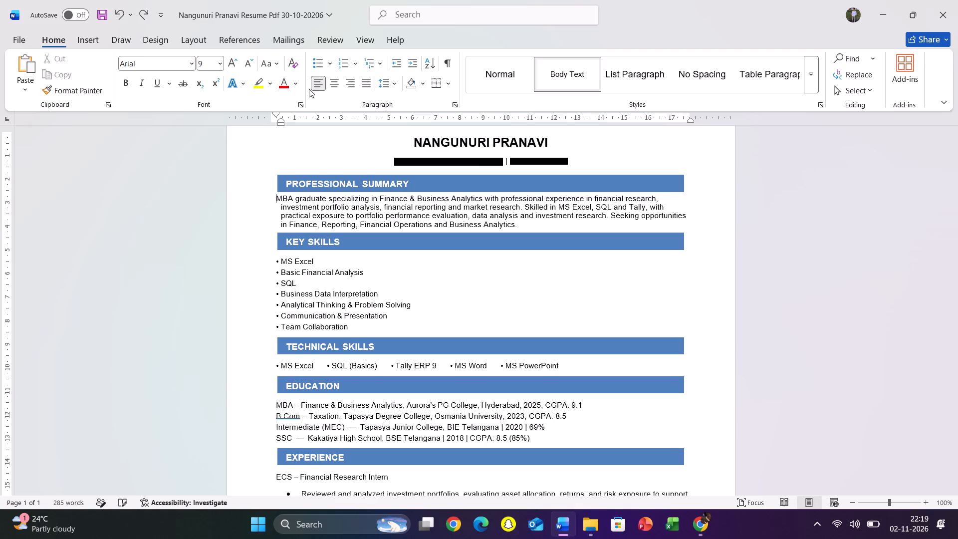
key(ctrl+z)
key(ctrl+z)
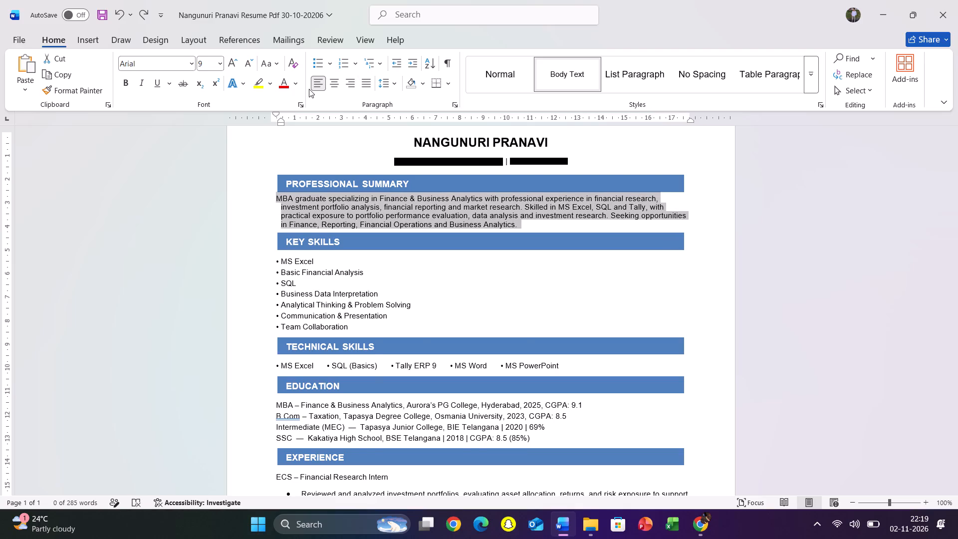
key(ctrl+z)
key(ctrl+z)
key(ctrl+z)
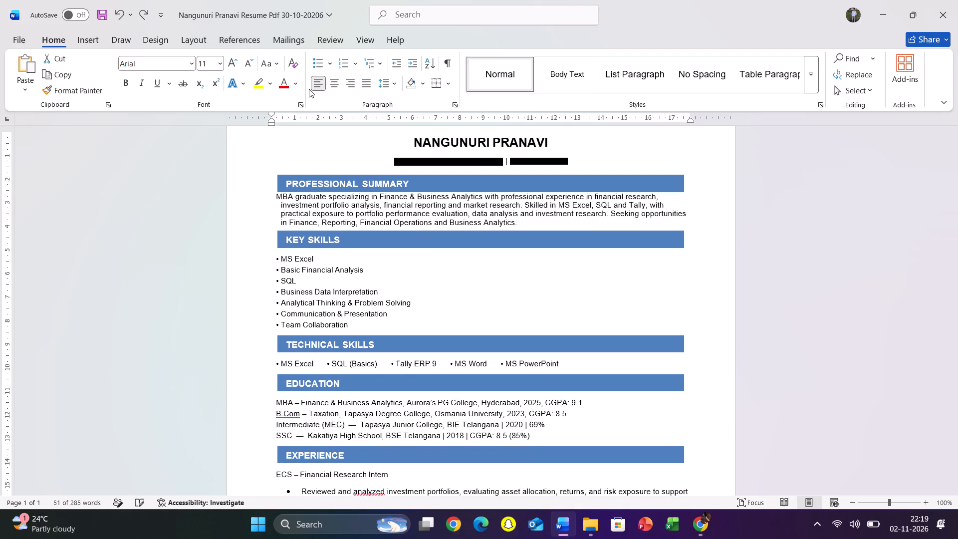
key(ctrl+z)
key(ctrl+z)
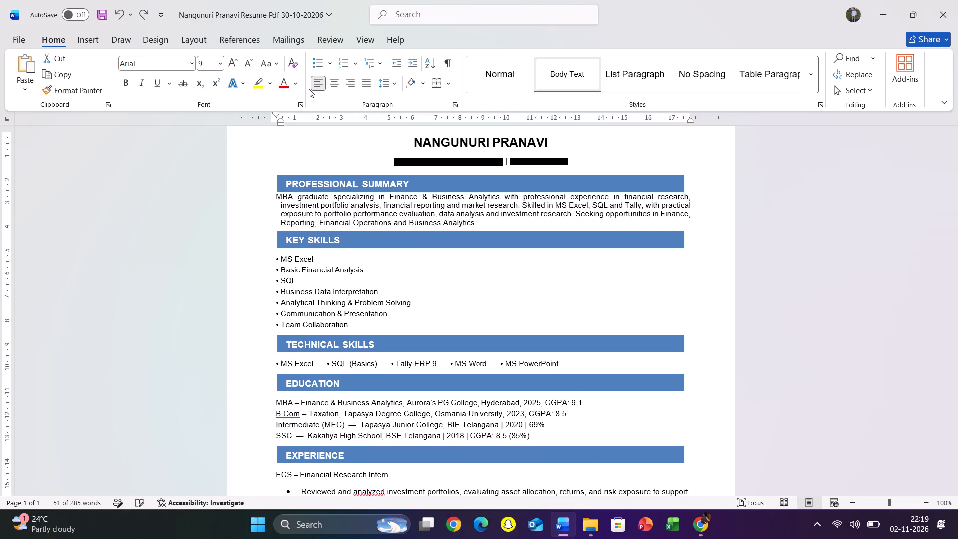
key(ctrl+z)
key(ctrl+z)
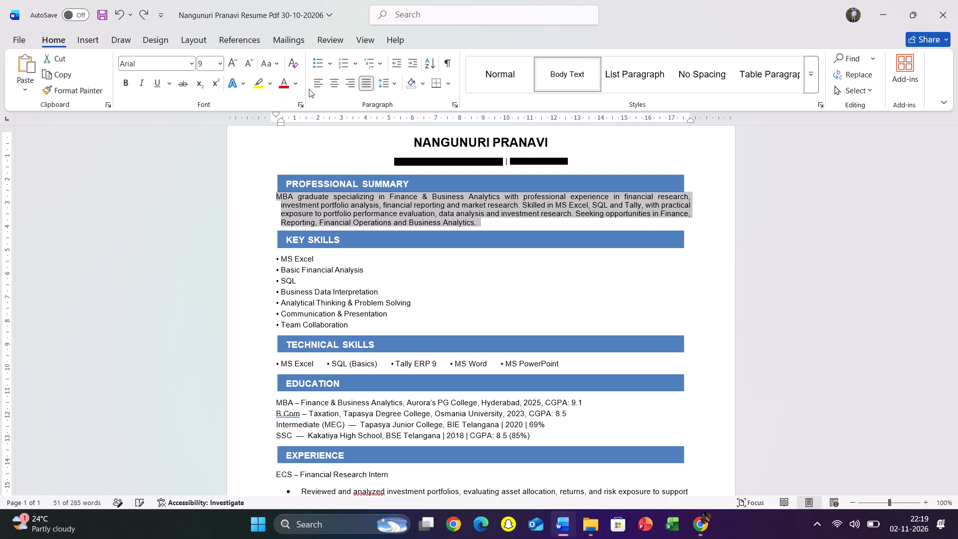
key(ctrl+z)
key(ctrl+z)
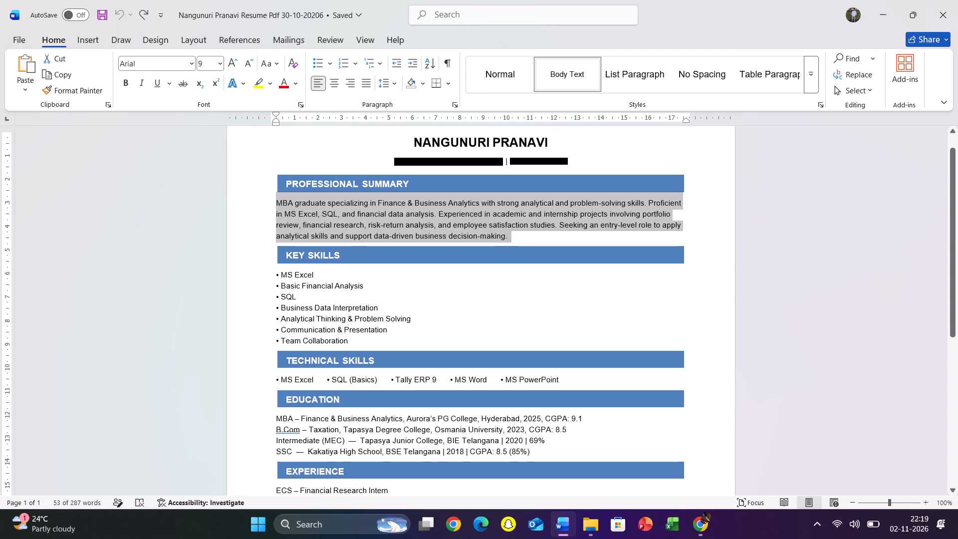
Open Notepad and paste the copied professional summary into a new blank tab.
click(316, 520)
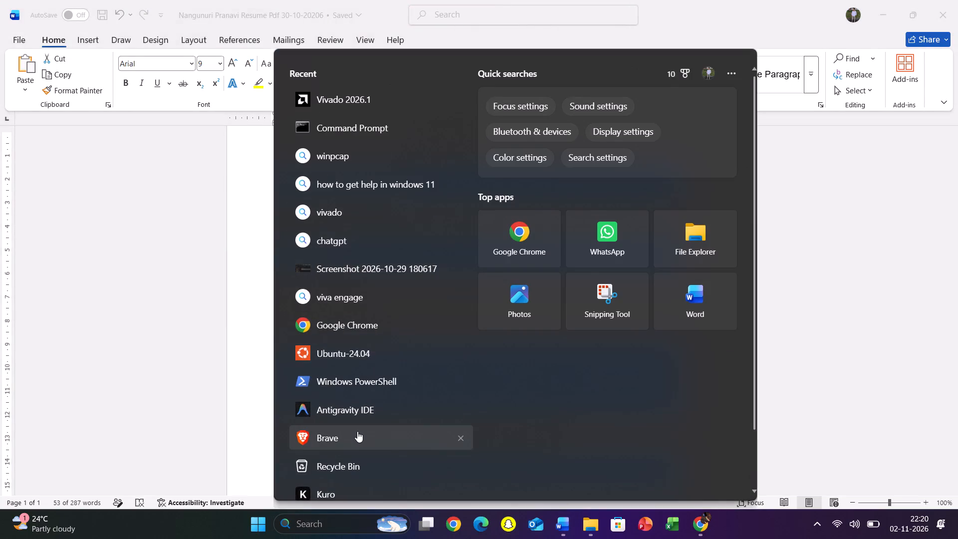
text(note)
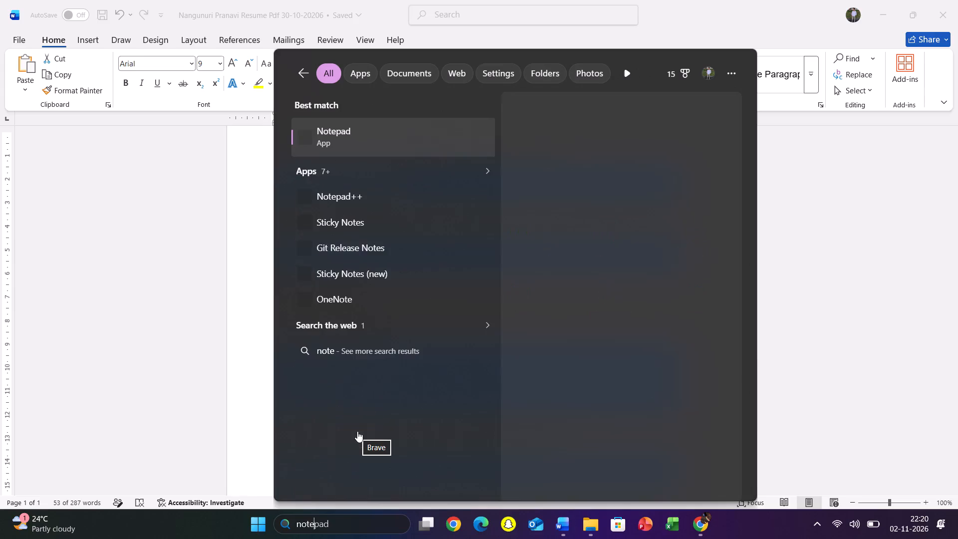
click(606, 147)
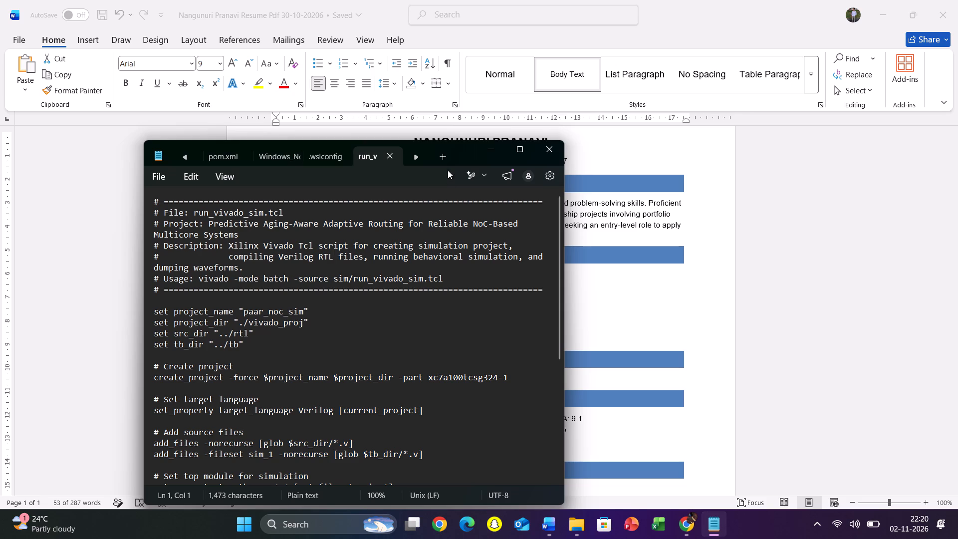
click(444, 161)
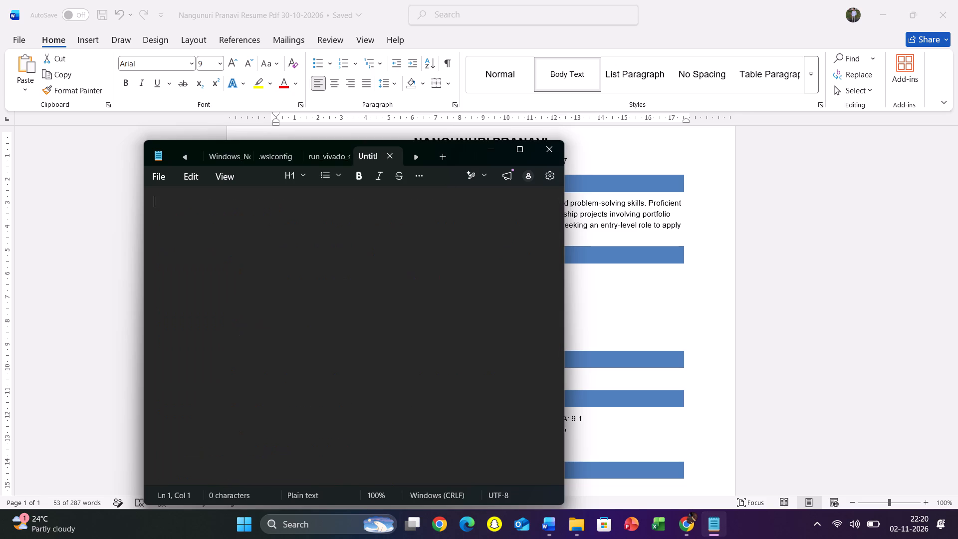
key(shift+v)
key(BackSpace)
key(ctrl+v)
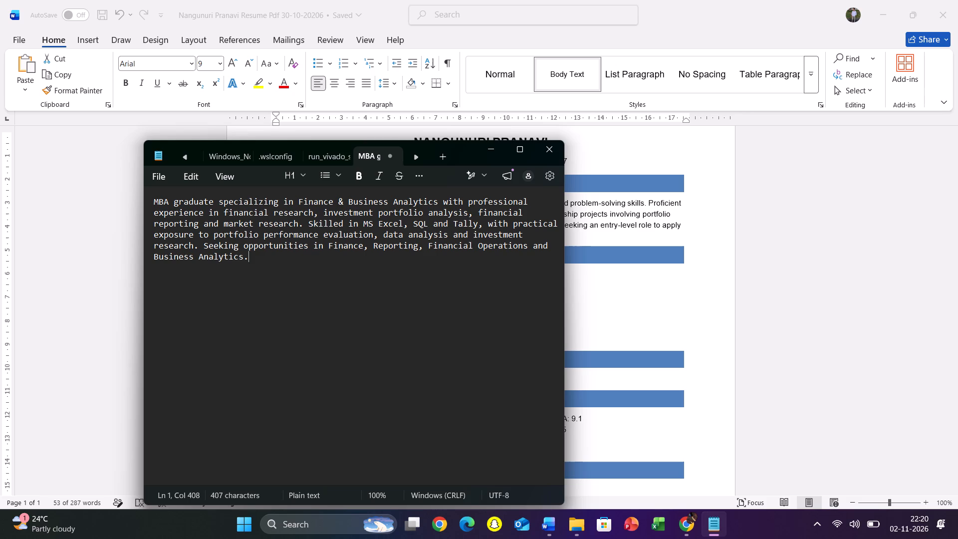
Copy the entire professional summary text in Notepad and return to the Word resume.
click(155, 202)
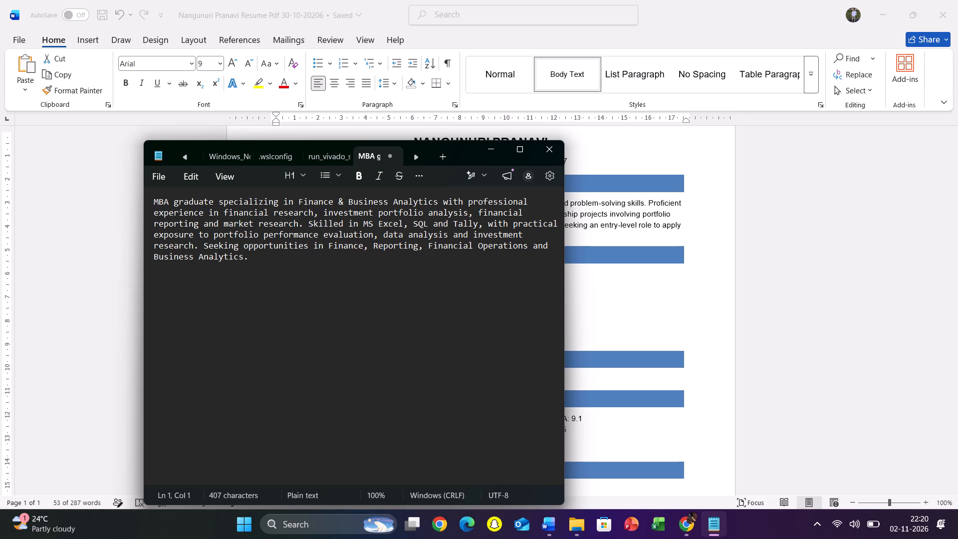
key(space)
key(BackSpace)
drag(155, 202, 260, 262)
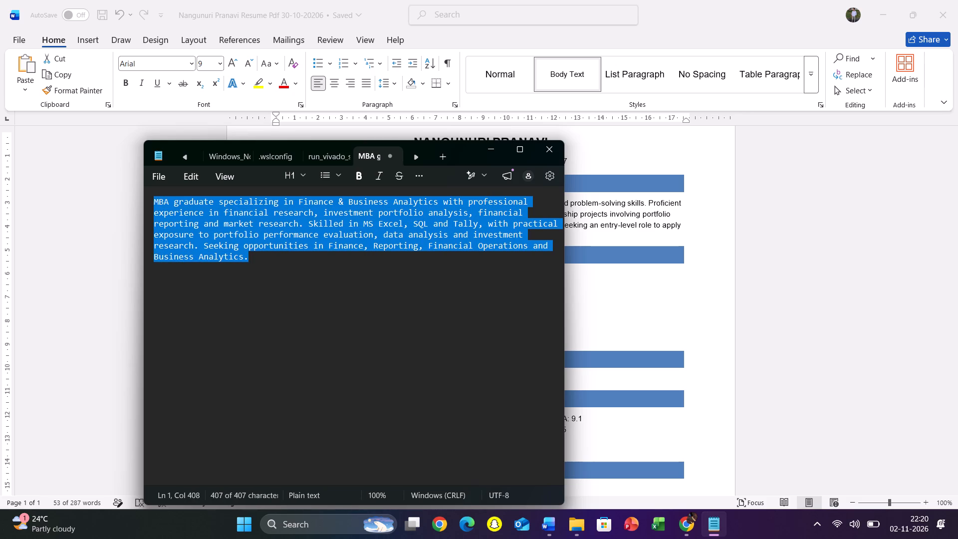
key(ctrl+c)
key(ctrl+c)
key(ctrl+c)
click(487, 157)
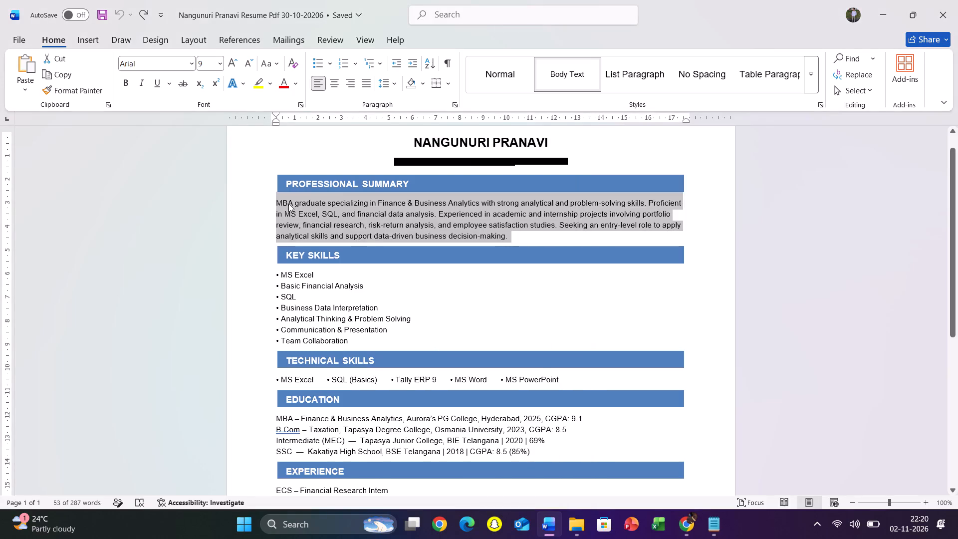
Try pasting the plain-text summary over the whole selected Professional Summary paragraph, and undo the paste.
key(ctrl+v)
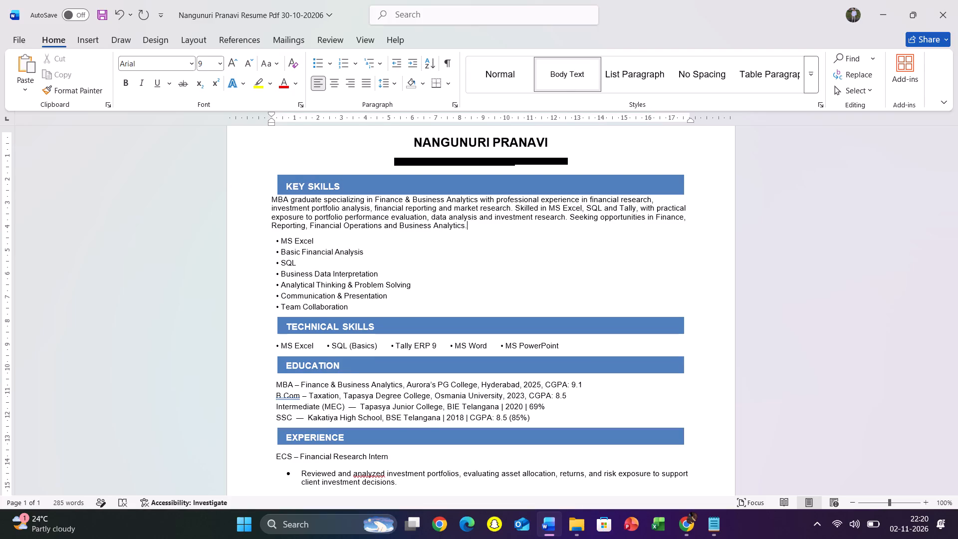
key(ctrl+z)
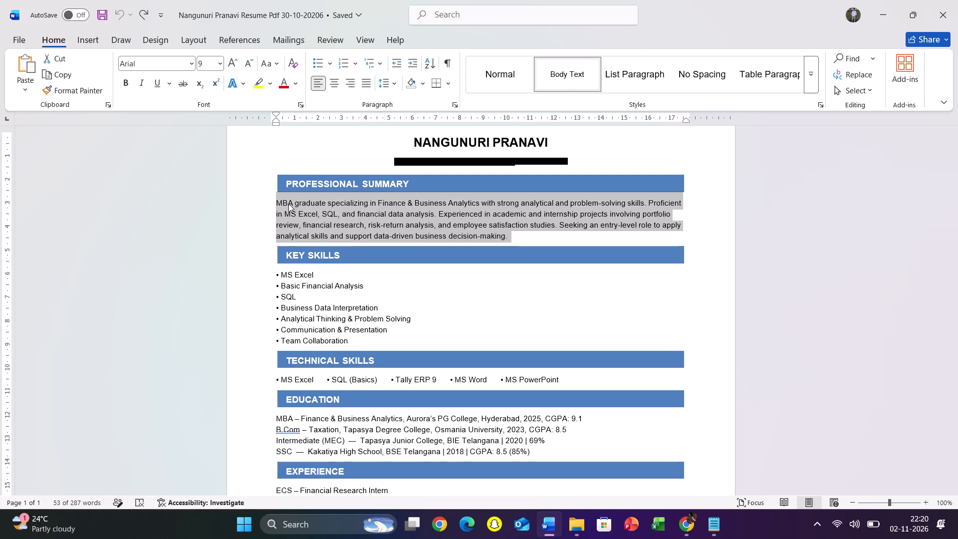
Replace the Professional Summary text, from "MBA graduate" through the final full stop without its paragraph mark, with the copied summary.
click(267, 203)
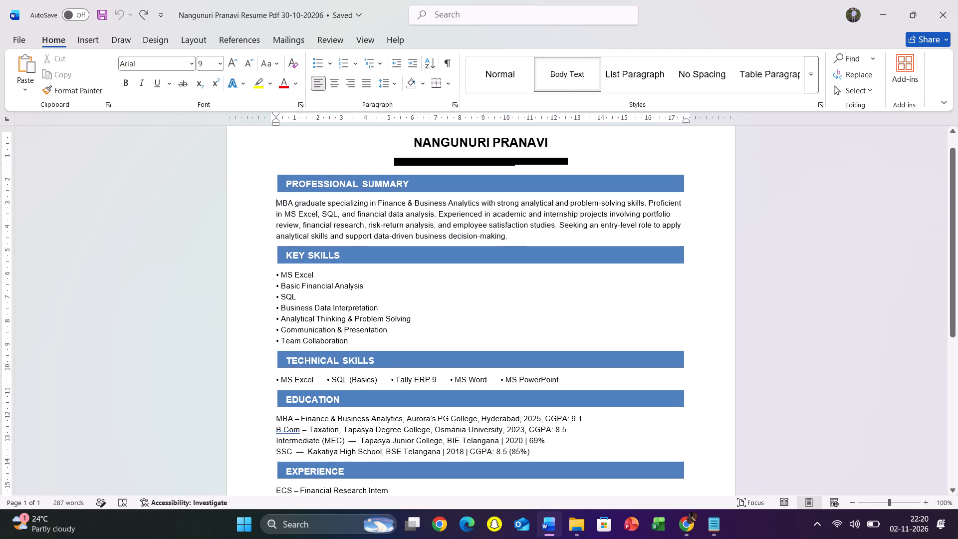
drag(276, 204, 403, 206)
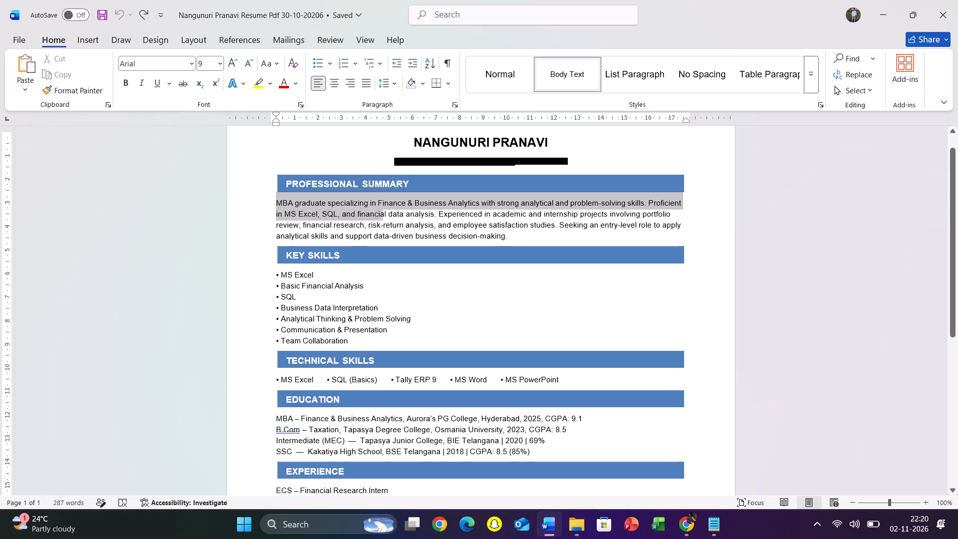
drag(403, 206, 505, 233)
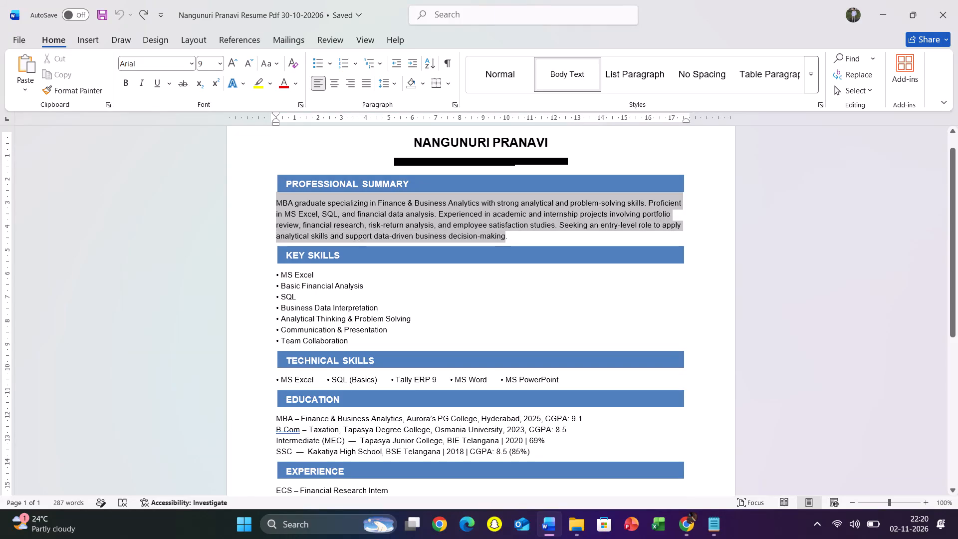
drag(505, 233, 504, 232)
drag(504, 232, 507, 234)
key(ctrl+v)
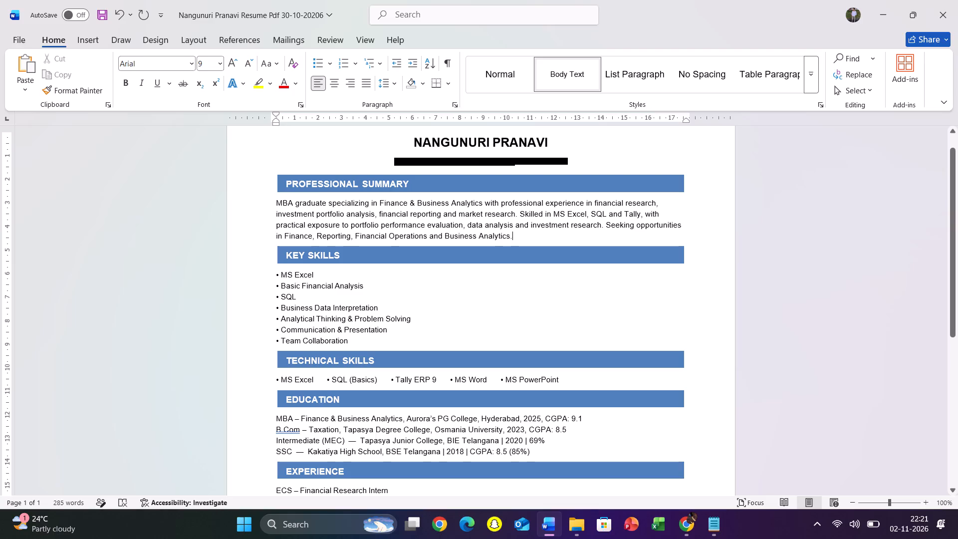
Set the font size to 9 at the end of the new Professional Summary text.
click(219, 66)
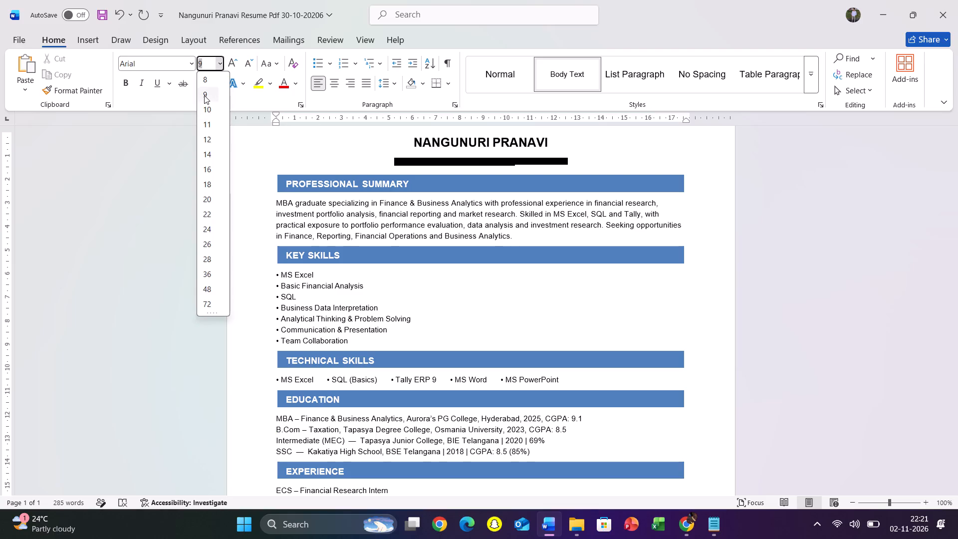
click(204, 95)
click(192, 65)
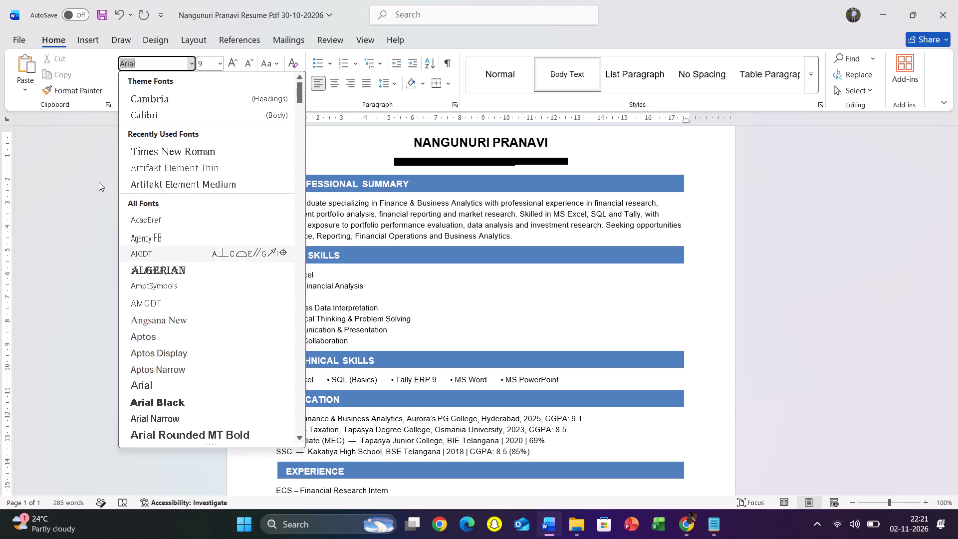
click(68, 215)
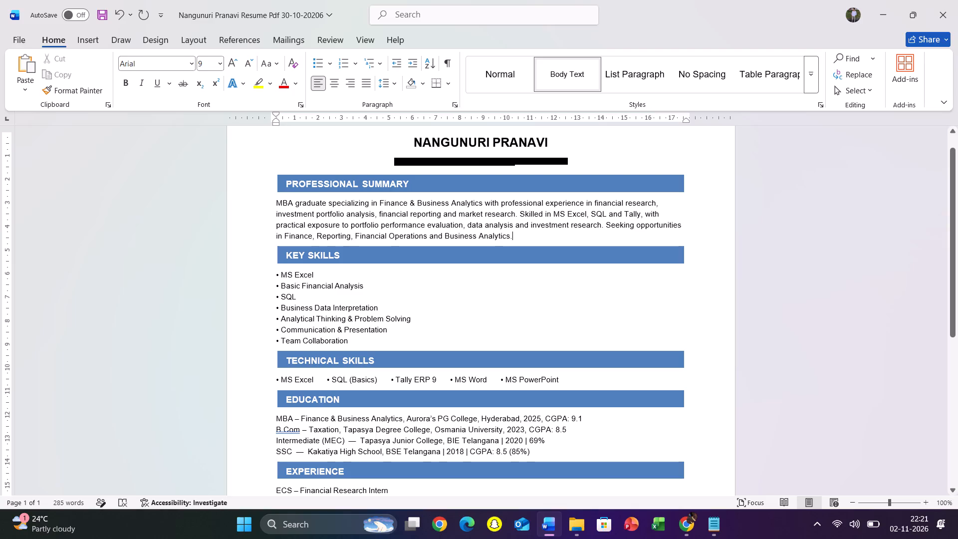
Close the Notepad window and return to the Word resume.
key(alt+Tab)
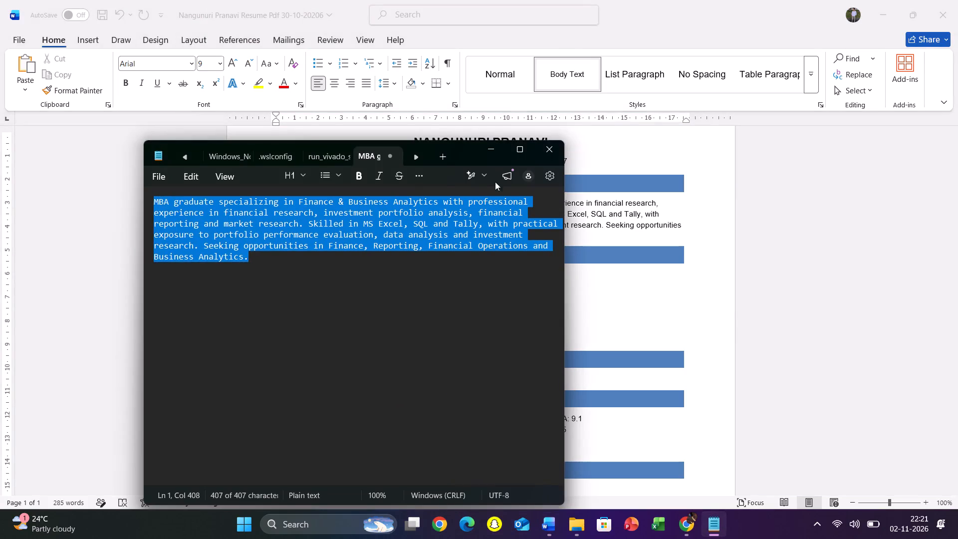
click(493, 144)
key(alt+Tab)
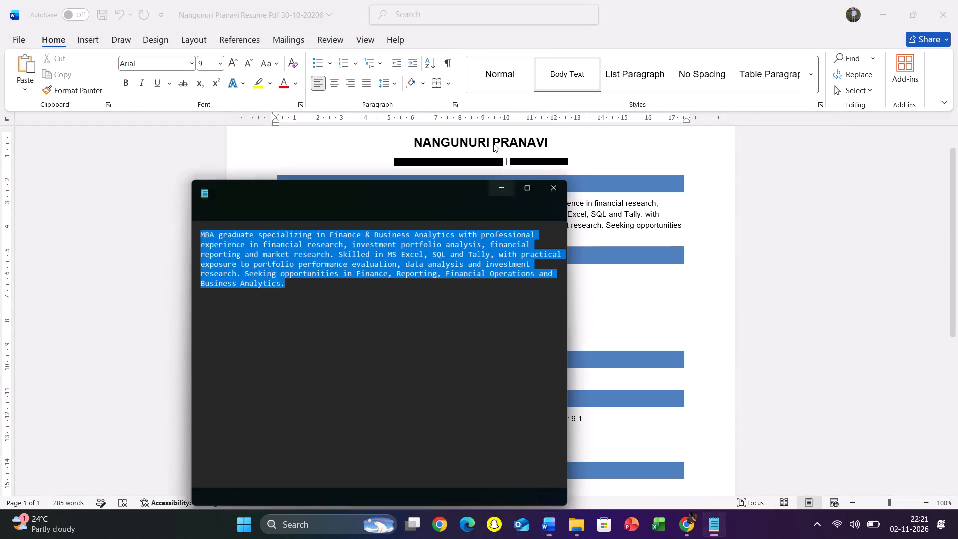
click(549, 149)
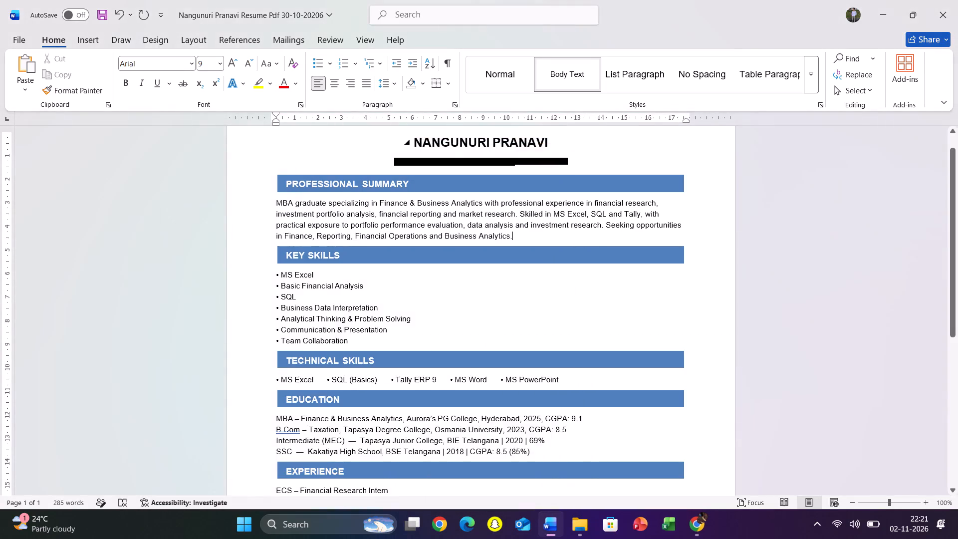
click(549, 149)
click(546, 168)
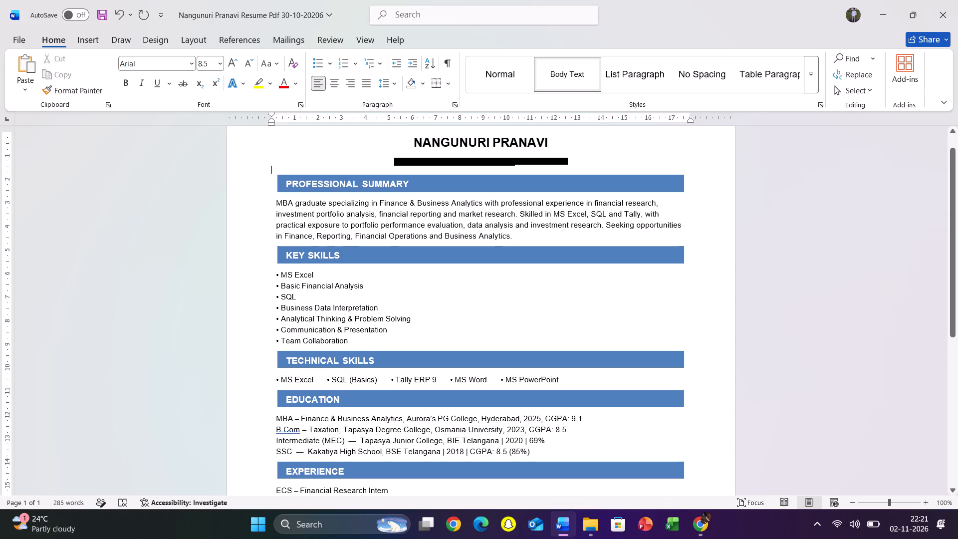
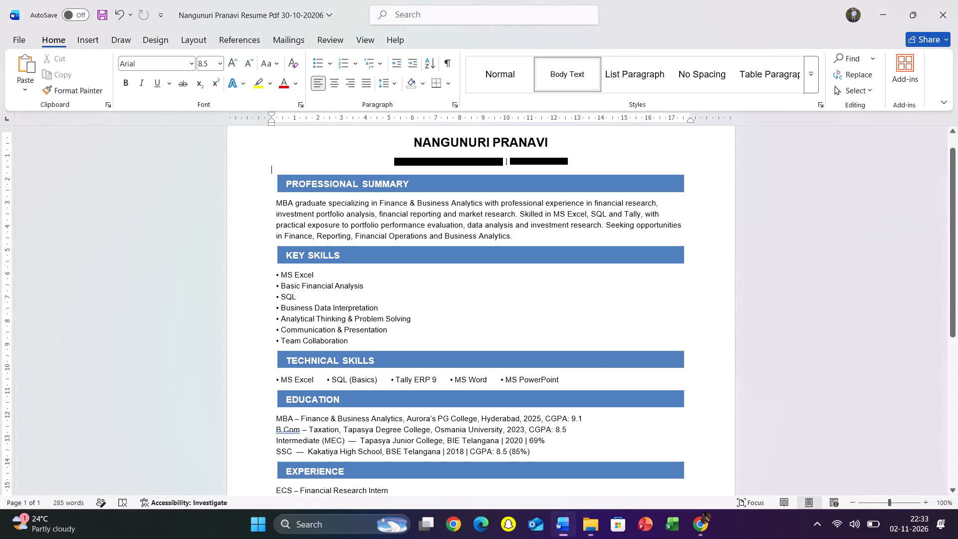
scroll(623, 274, down, 1)
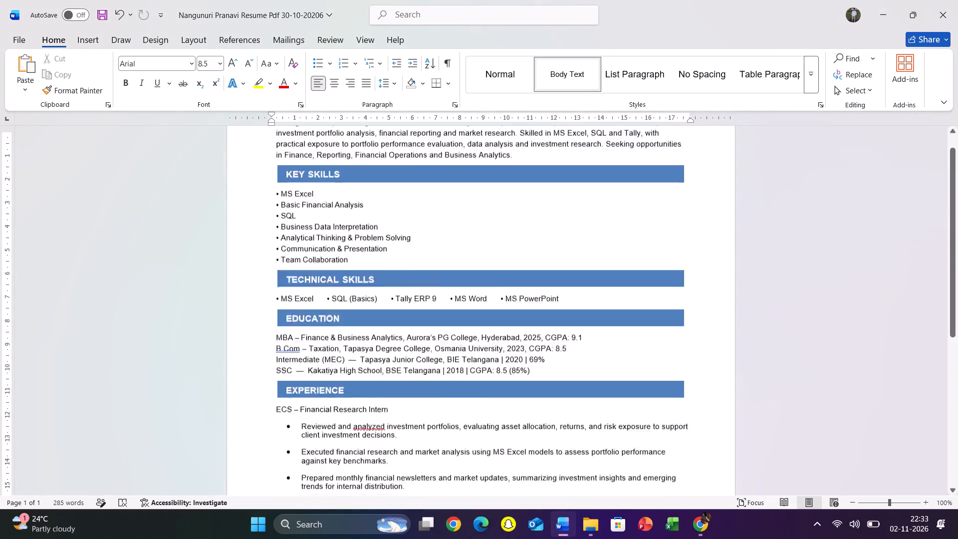
scroll(623, 274, down, 5)
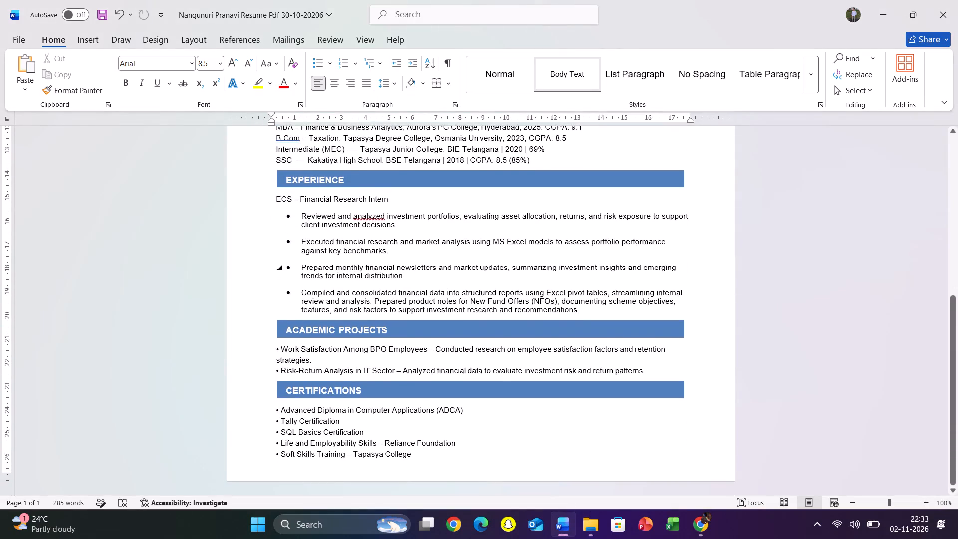
scroll(623, 274, down, 1)
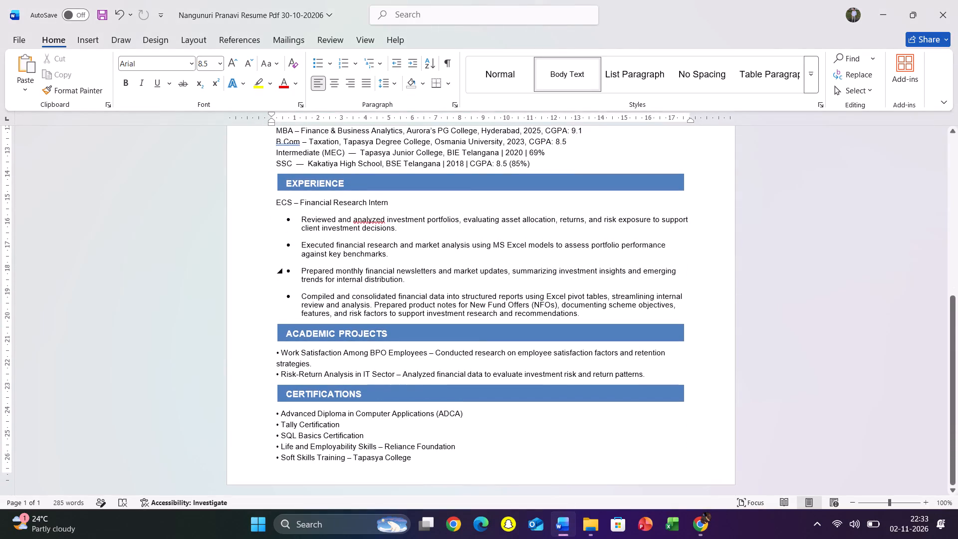
scroll(623, 274, down, 1)
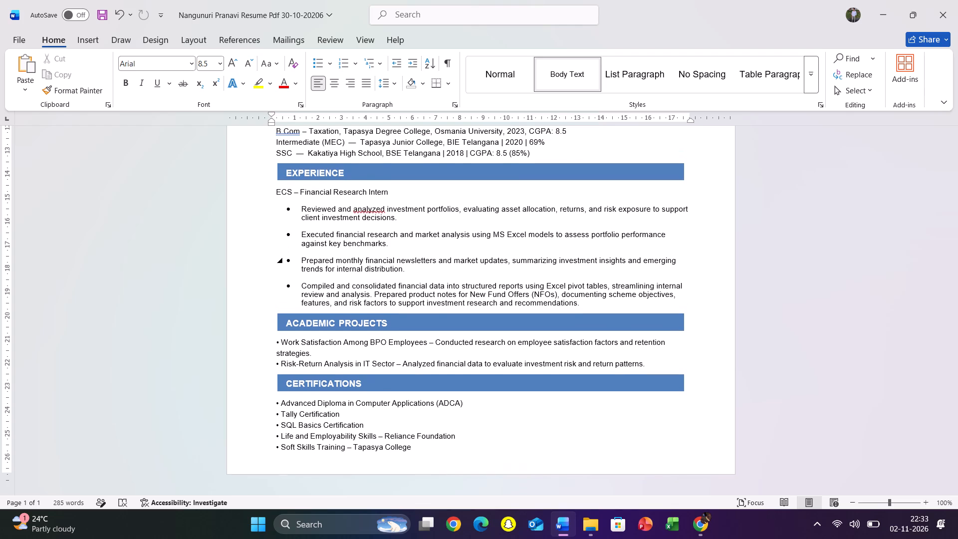
scroll(623, 274, down, 1)
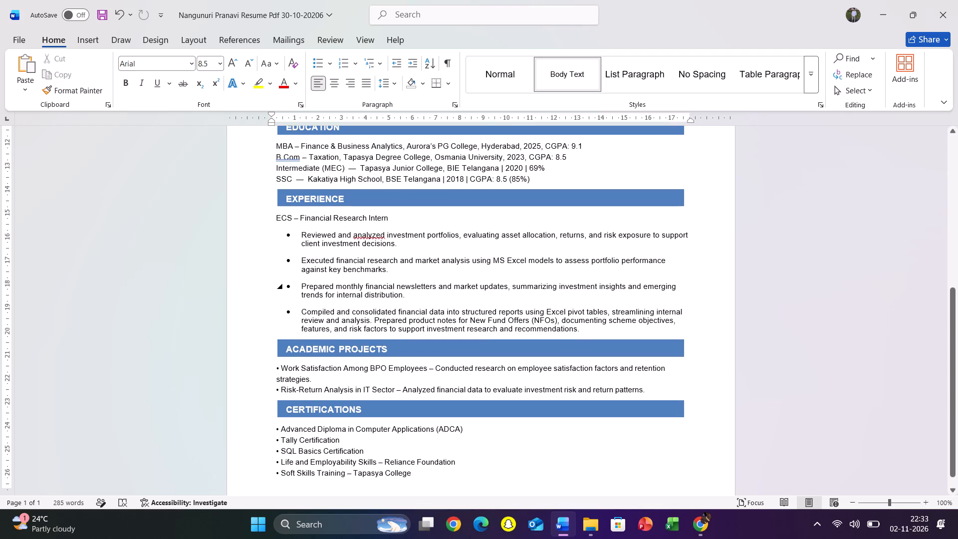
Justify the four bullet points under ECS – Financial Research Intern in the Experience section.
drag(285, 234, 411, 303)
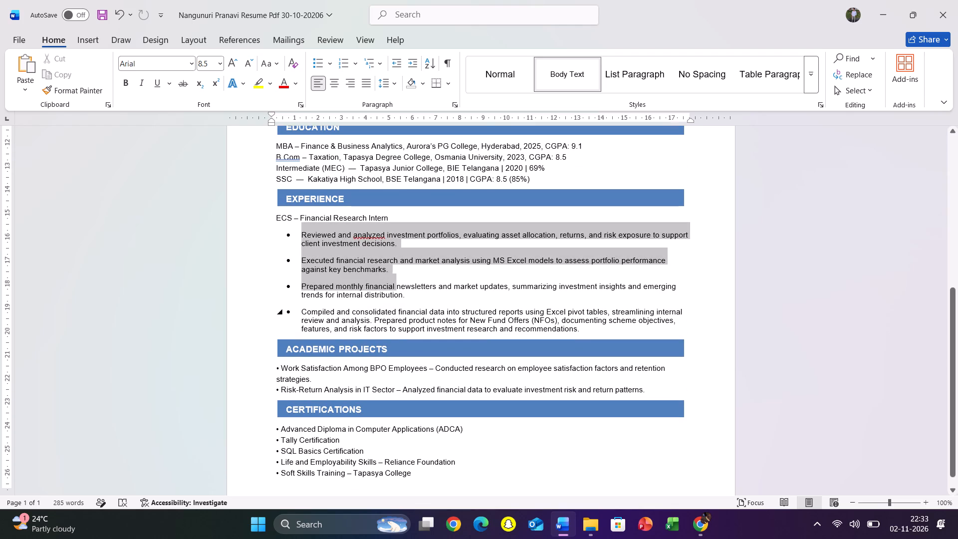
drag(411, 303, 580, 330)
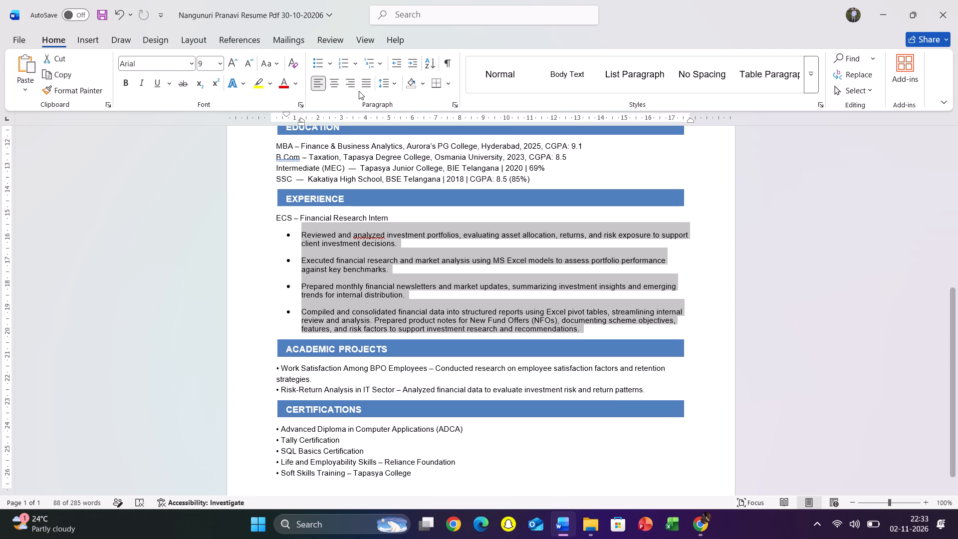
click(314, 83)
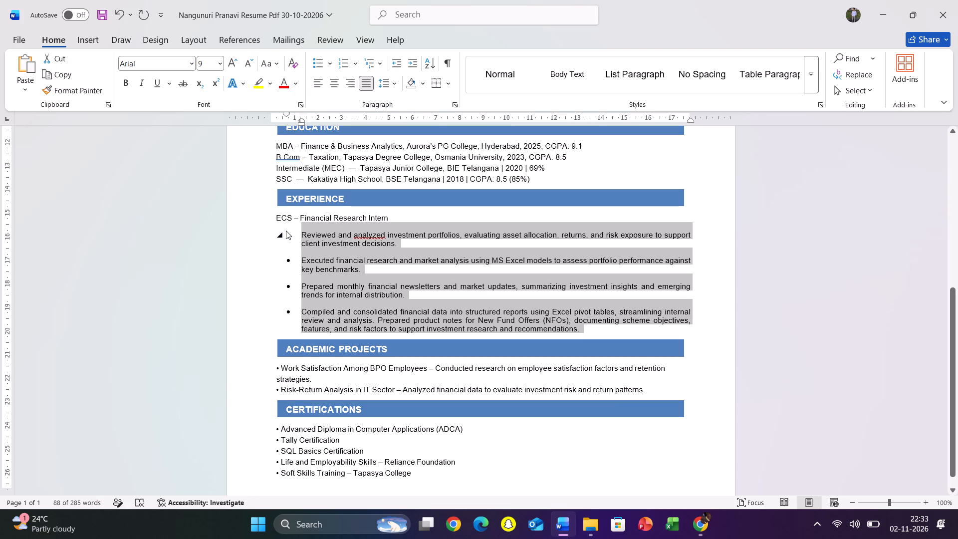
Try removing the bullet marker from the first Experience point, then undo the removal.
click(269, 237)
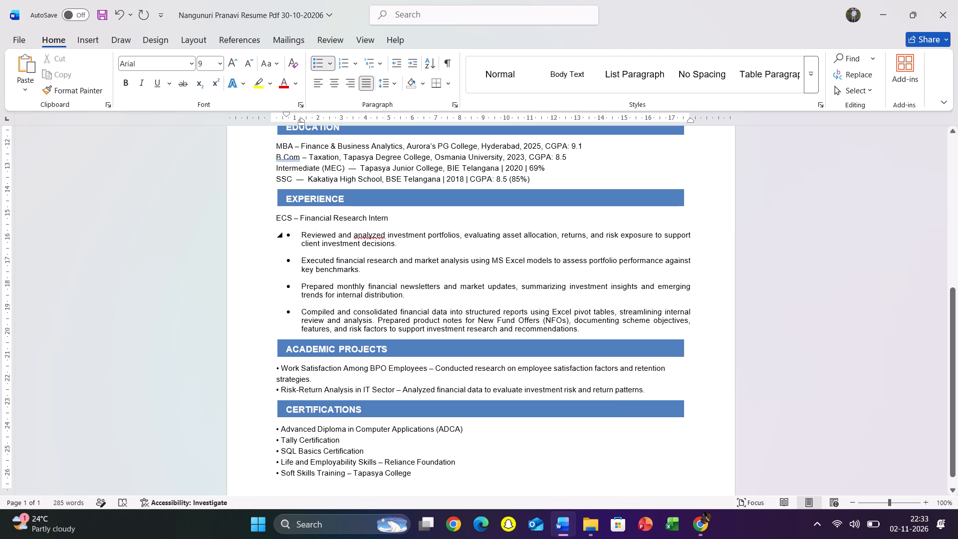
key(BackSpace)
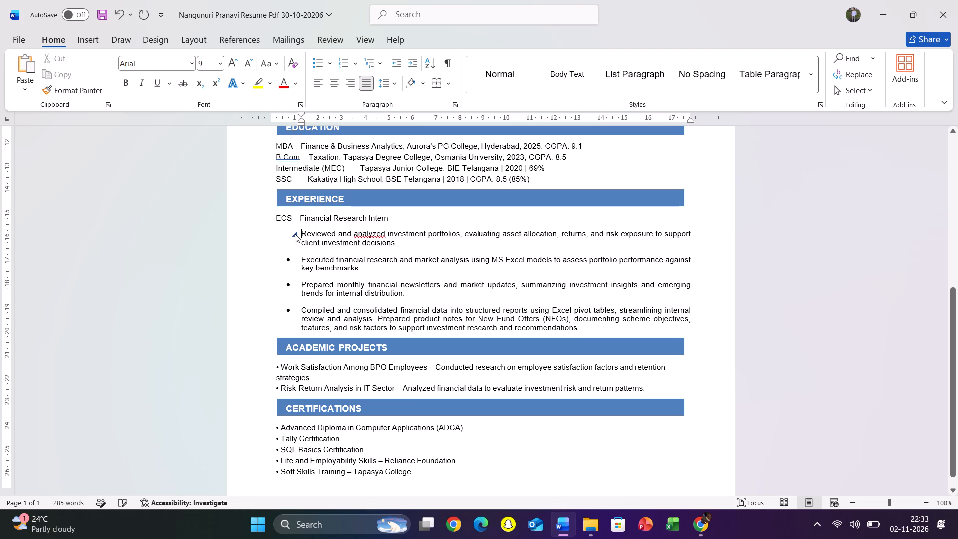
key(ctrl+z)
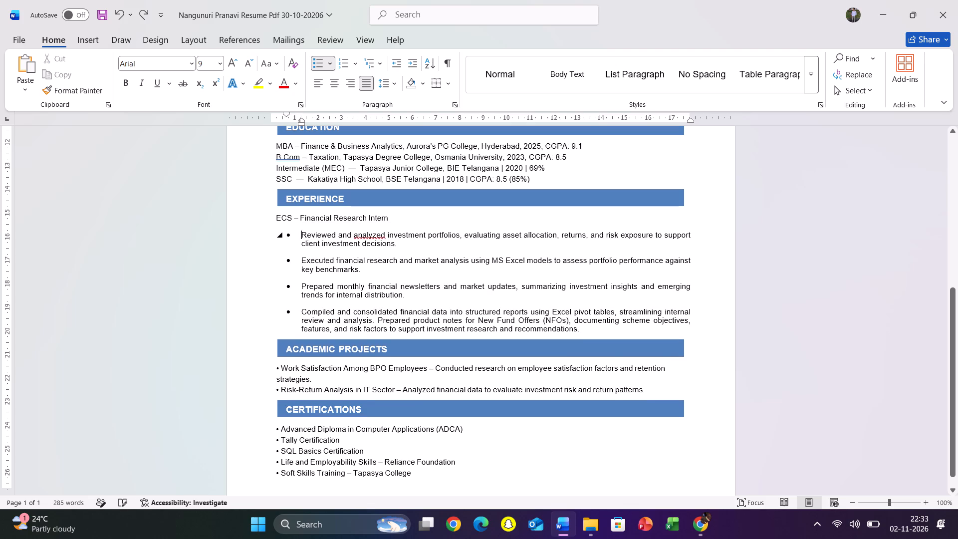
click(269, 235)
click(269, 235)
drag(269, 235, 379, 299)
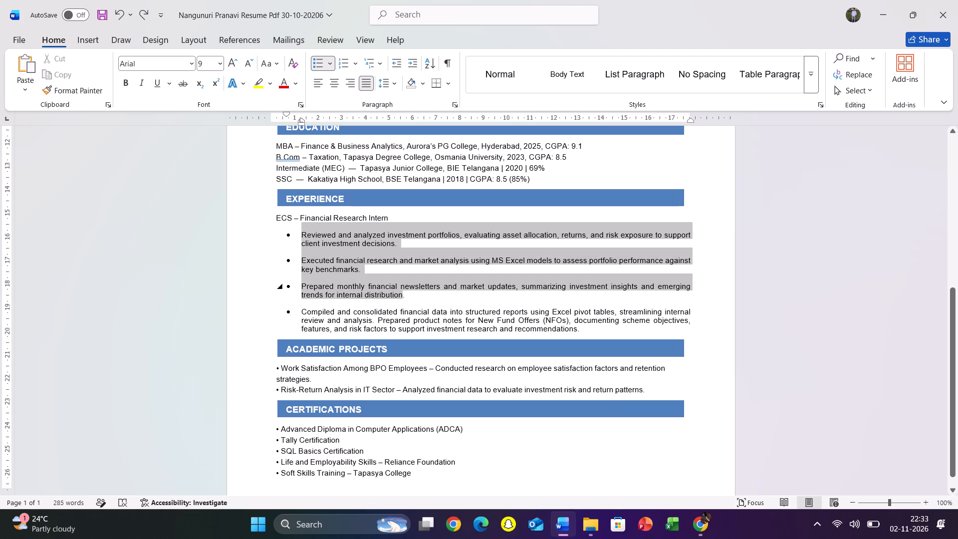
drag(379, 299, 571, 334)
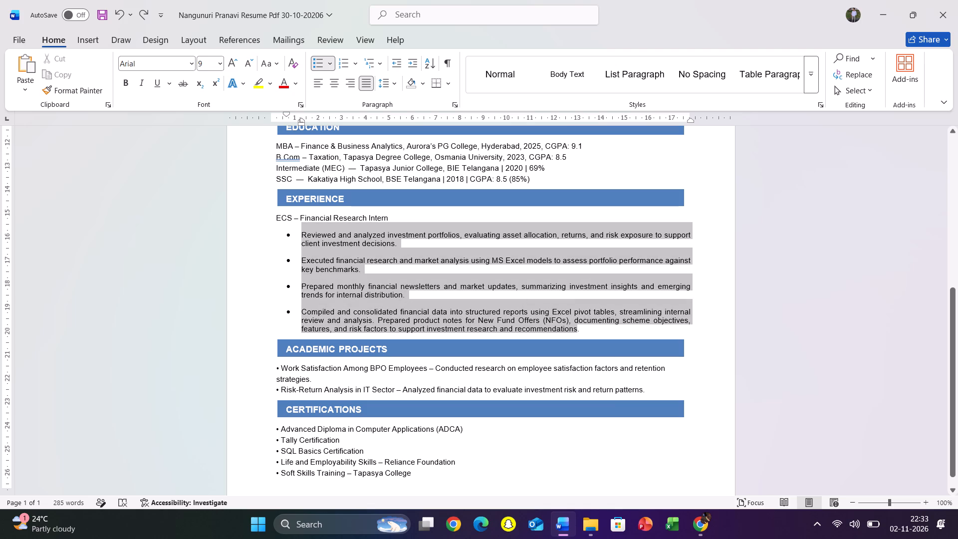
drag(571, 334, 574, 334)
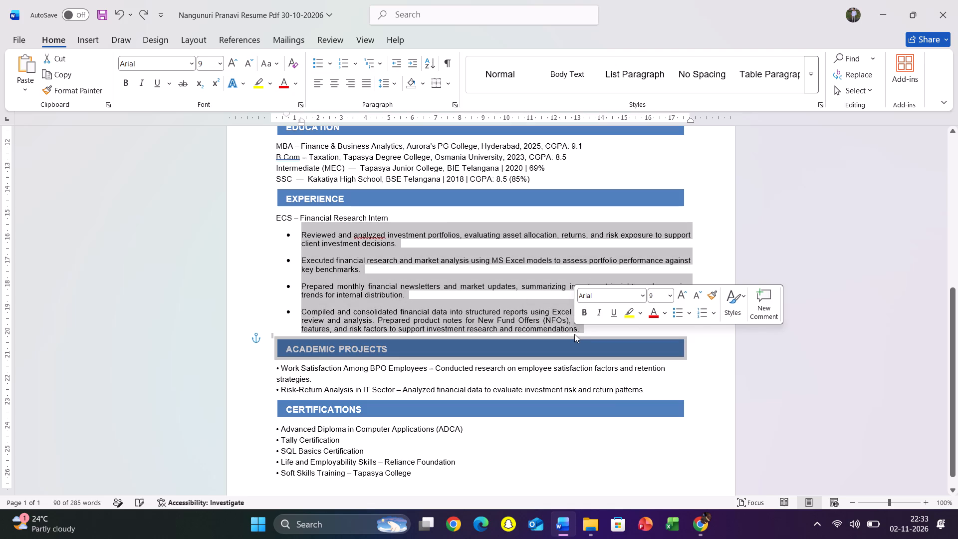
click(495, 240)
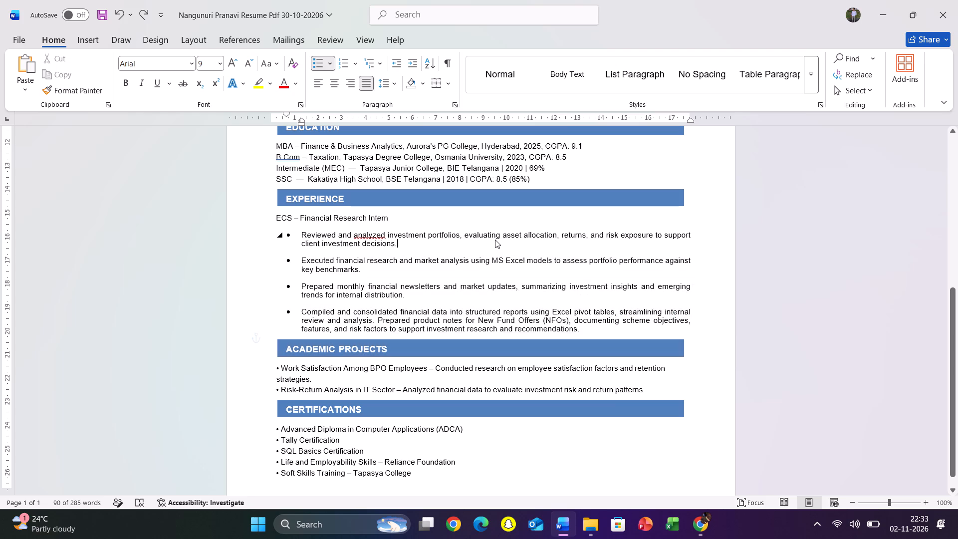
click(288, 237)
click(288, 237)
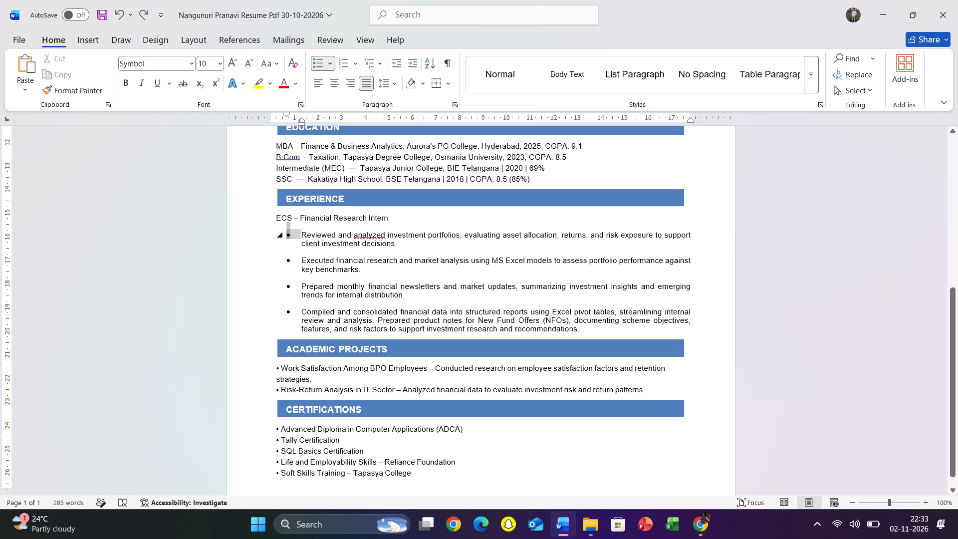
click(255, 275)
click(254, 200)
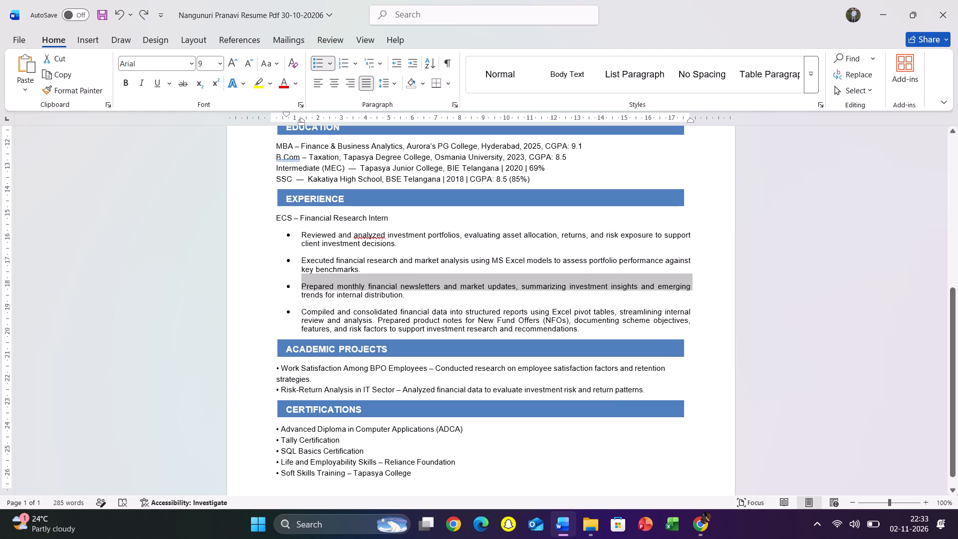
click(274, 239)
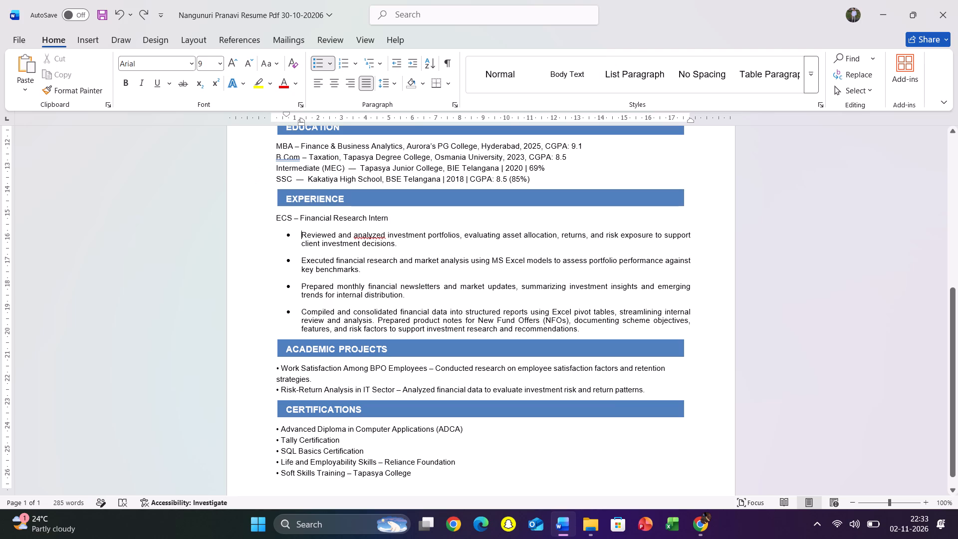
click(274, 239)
Try left and justified alignment on the four Experience bullet points and settle on left alignment.
scroll(272, 261, down, 1)
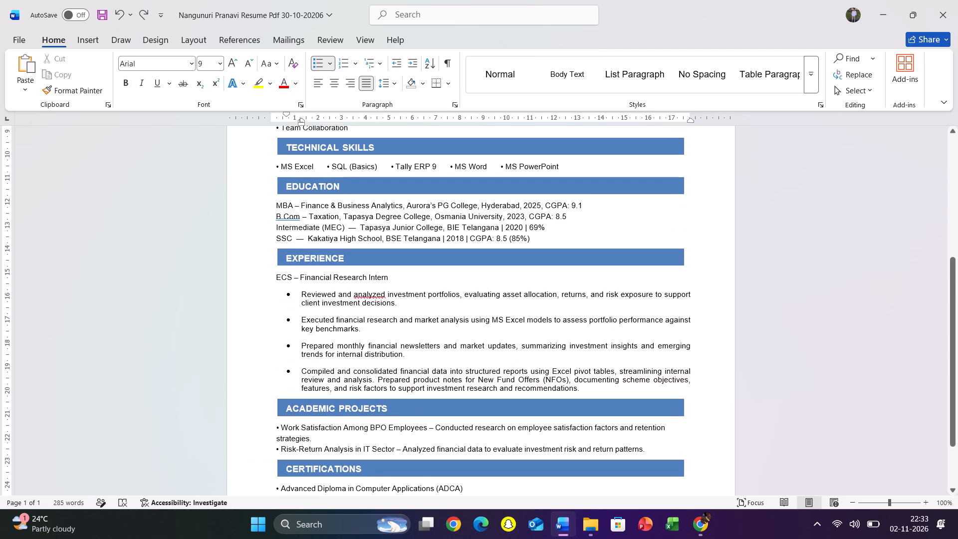
scroll(272, 261, down, 1)
drag(286, 294, 500, 372)
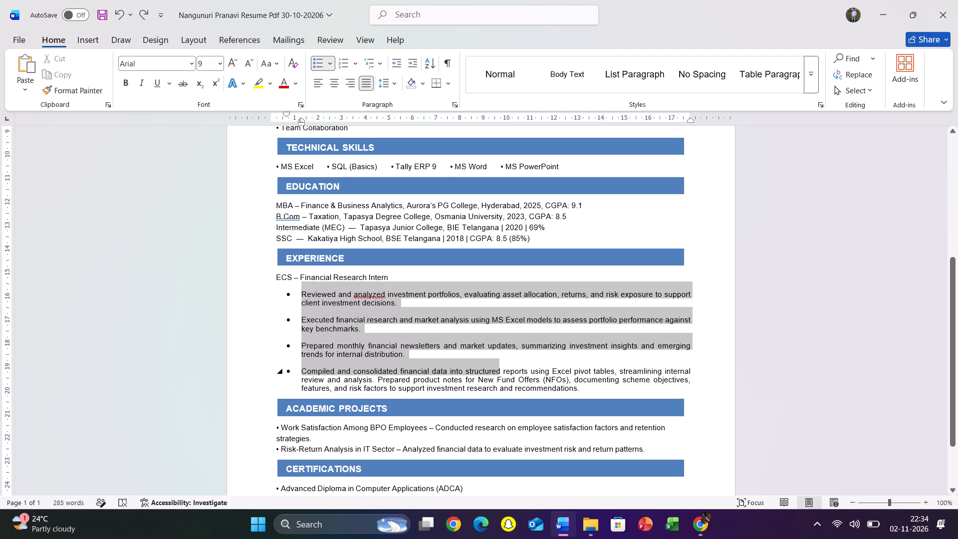
drag(500, 372, 547, 385)
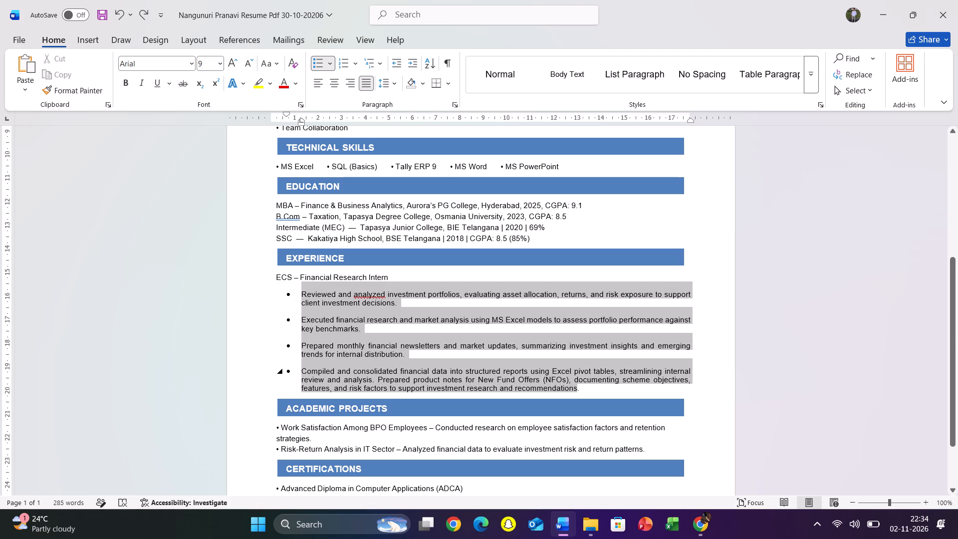
drag(547, 385, 579, 390)
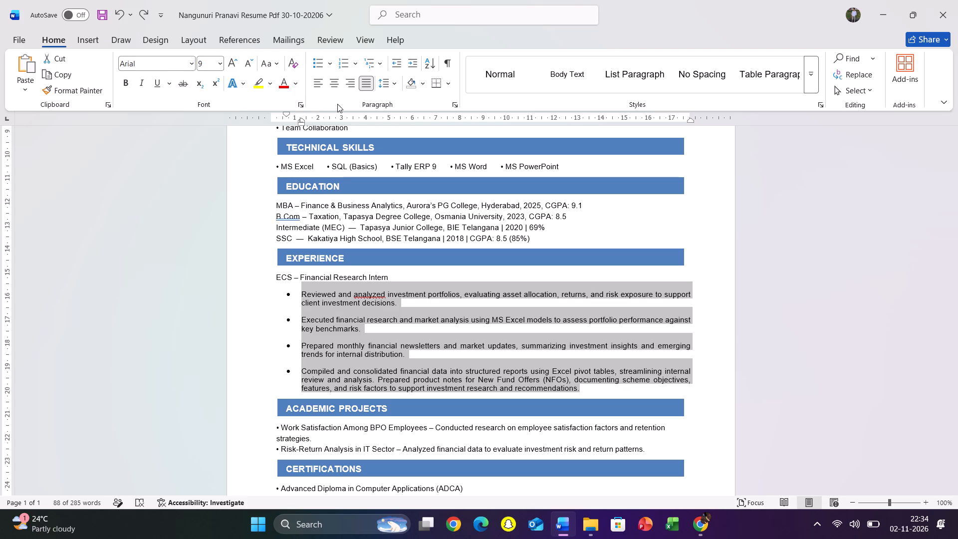
click(318, 82)
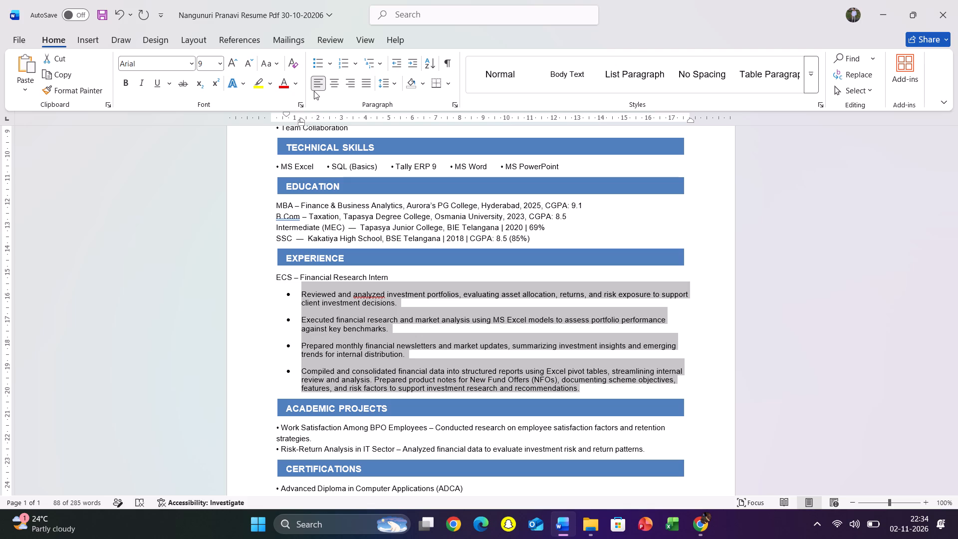
click(359, 85)
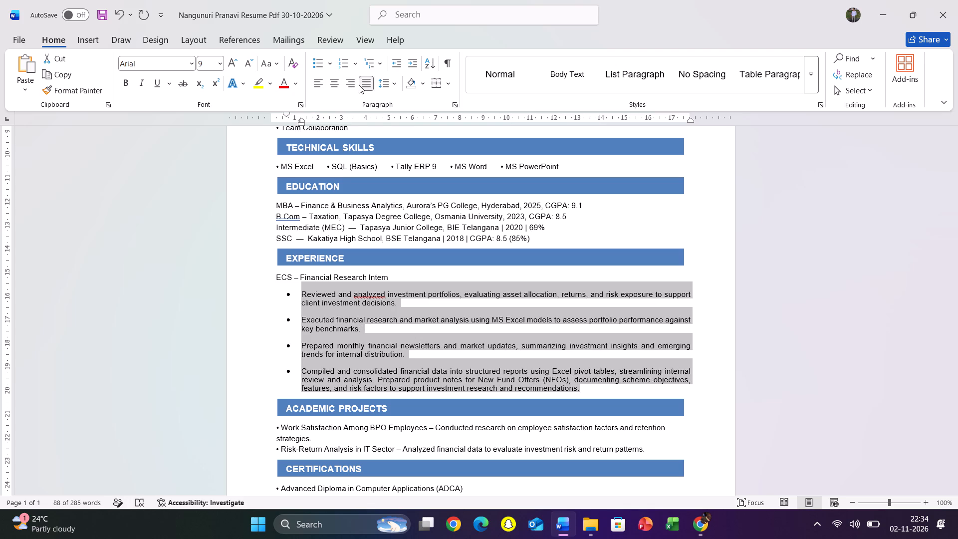
scroll(357, 222, down, 1)
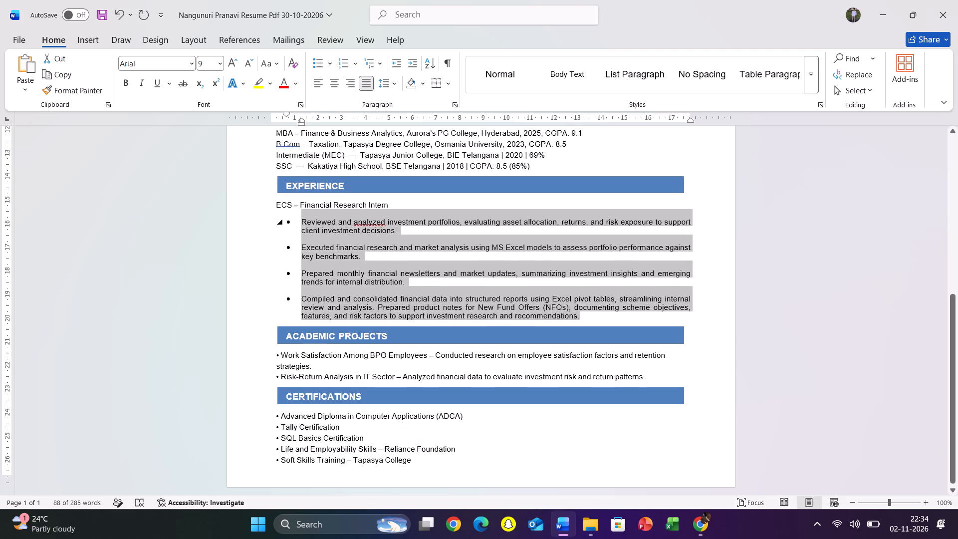
scroll(357, 222, down, 2)
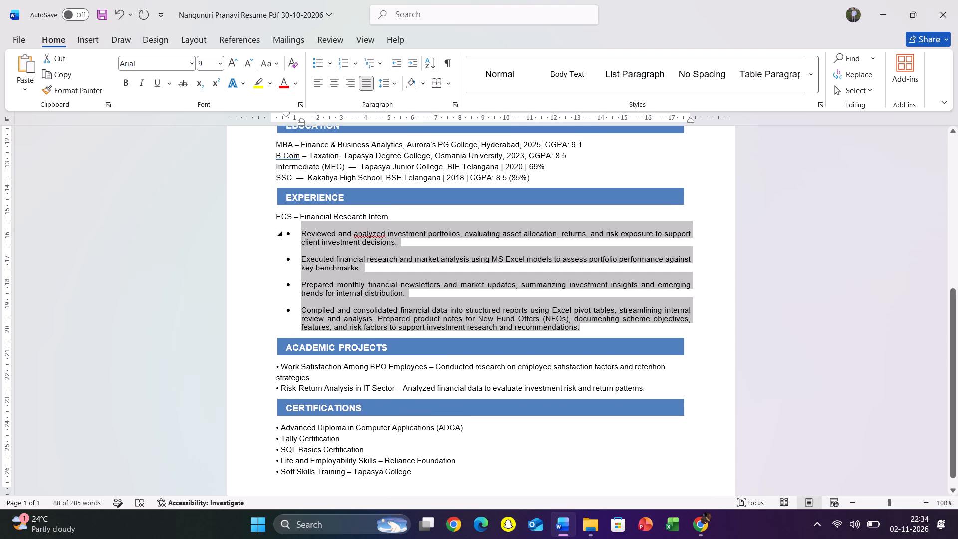
scroll(357, 222, down, 1)
click(320, 83)
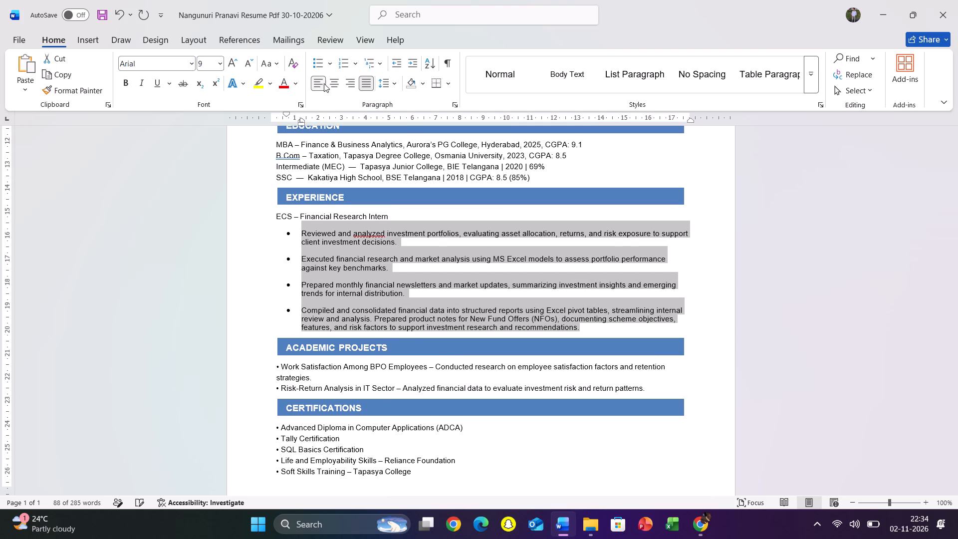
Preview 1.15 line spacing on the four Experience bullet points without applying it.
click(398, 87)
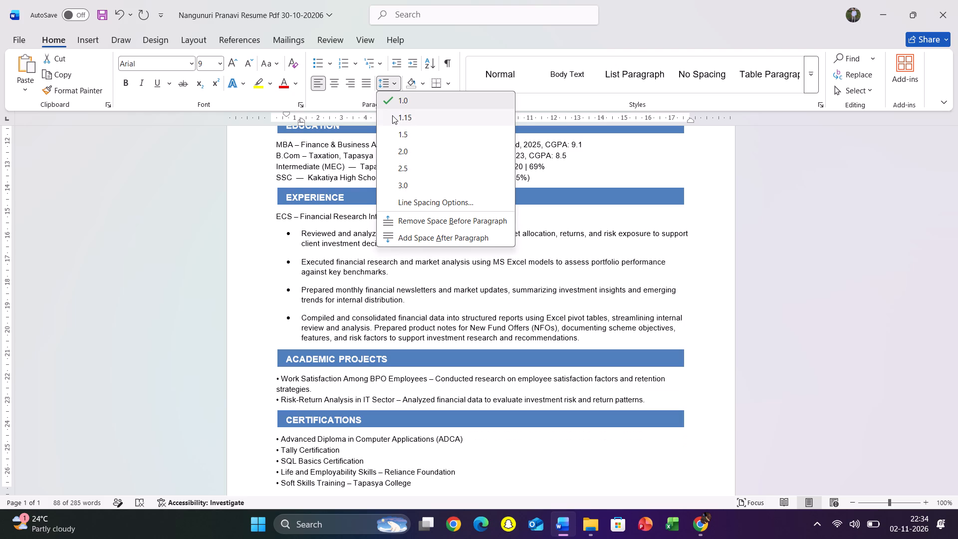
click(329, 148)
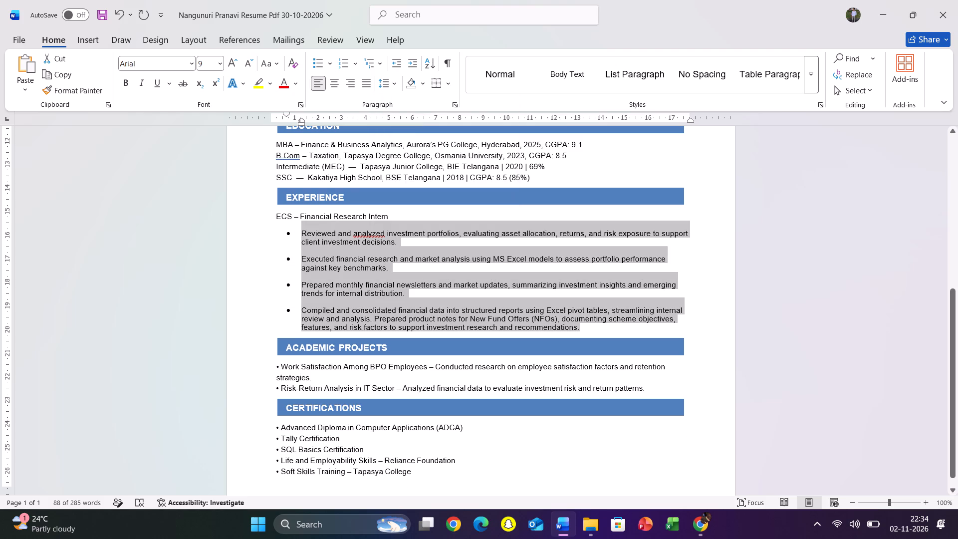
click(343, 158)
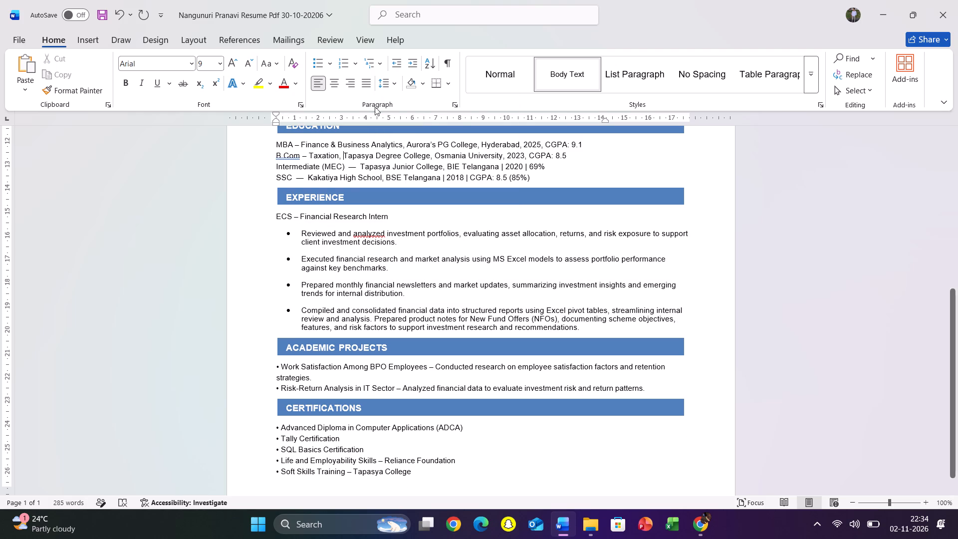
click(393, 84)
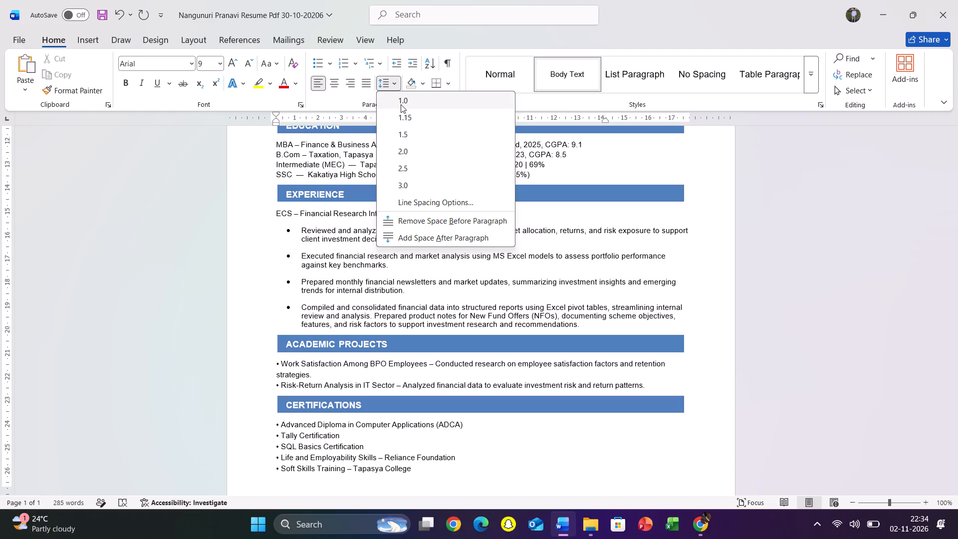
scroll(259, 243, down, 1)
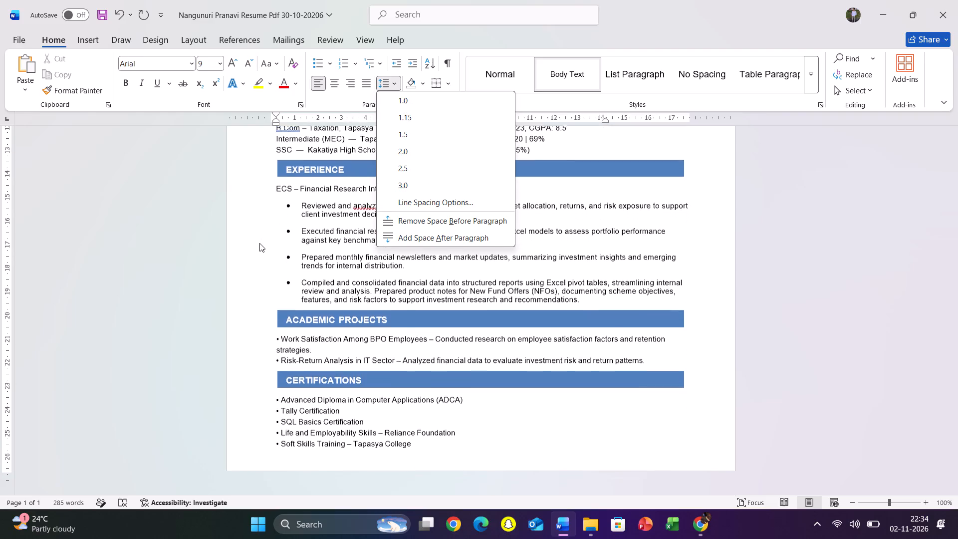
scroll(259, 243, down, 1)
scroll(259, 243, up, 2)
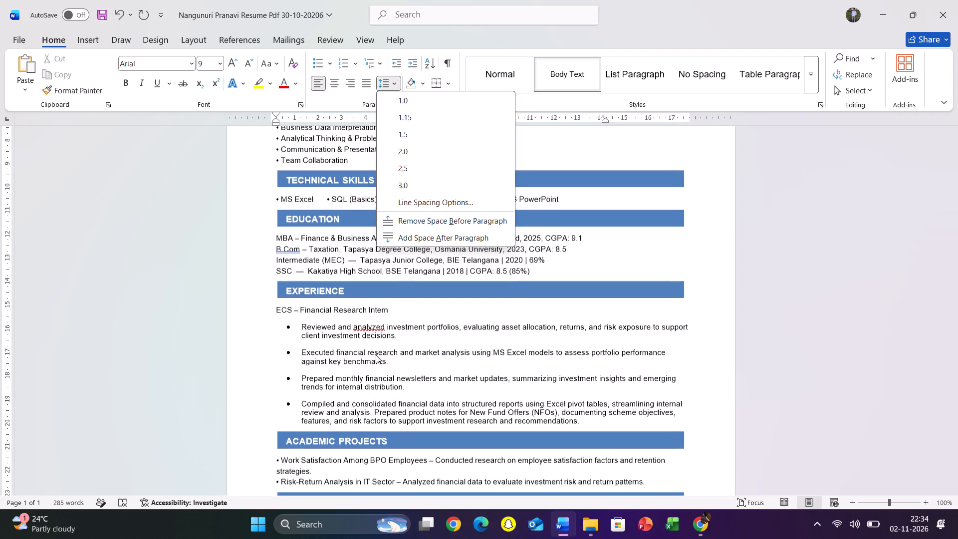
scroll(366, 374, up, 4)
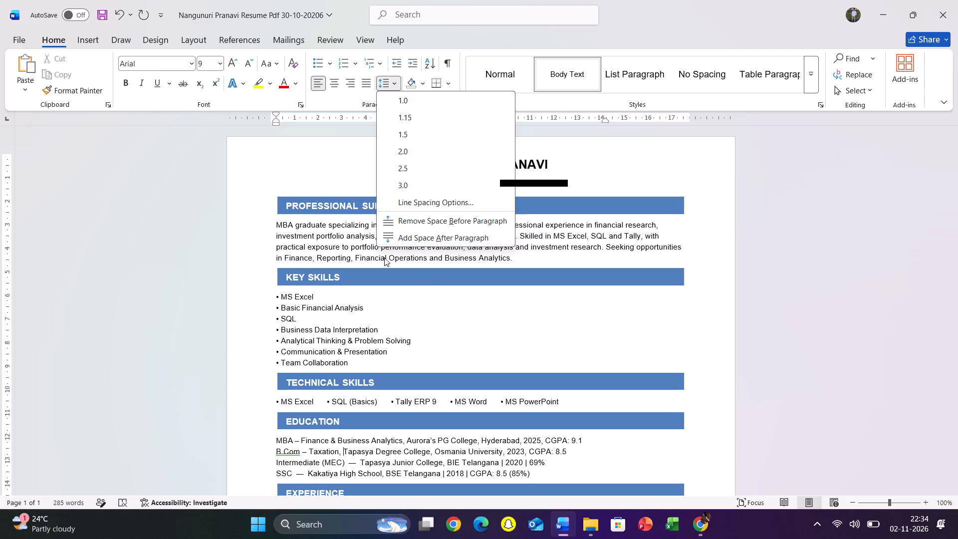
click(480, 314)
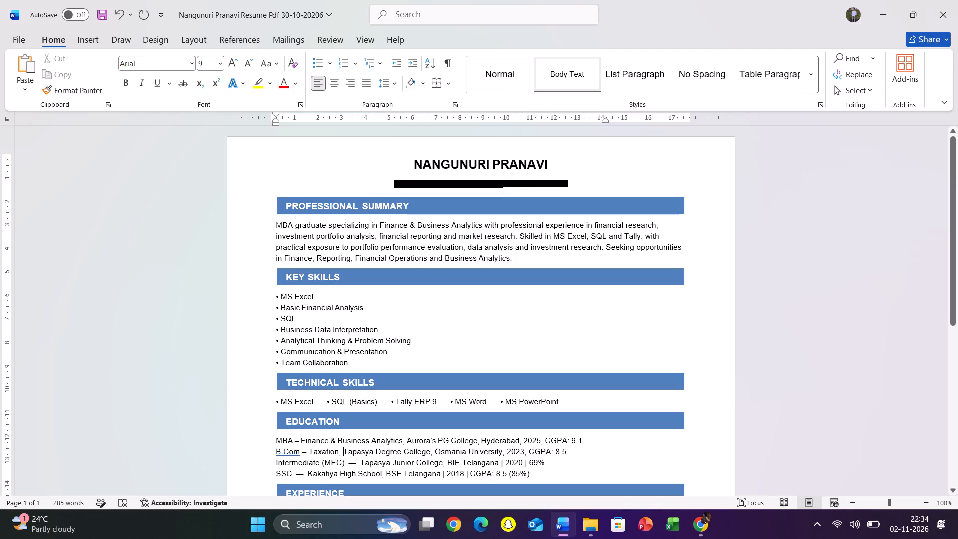
Justify the Professional Summary paragraph.
drag(279, 226, 513, 259)
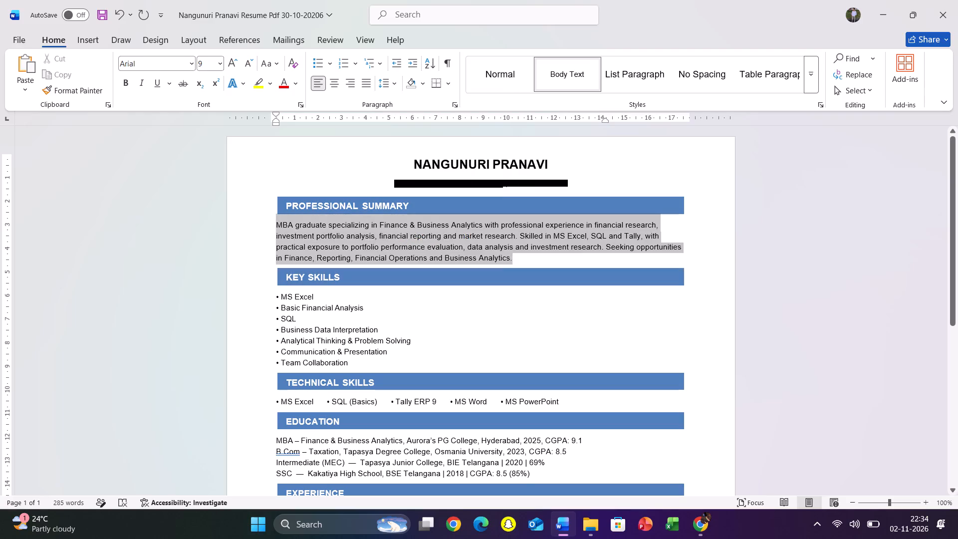
drag(513, 259, 513, 258)
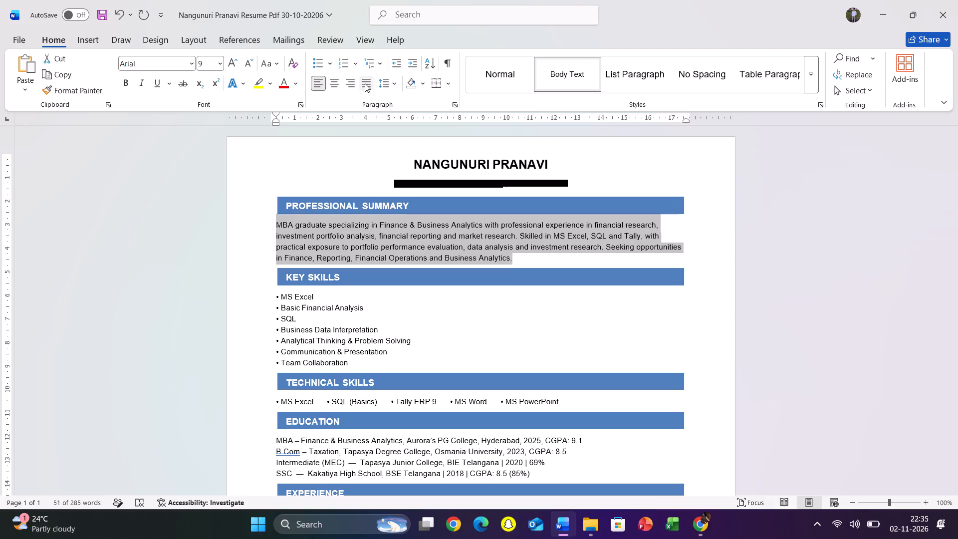
click(389, 87)
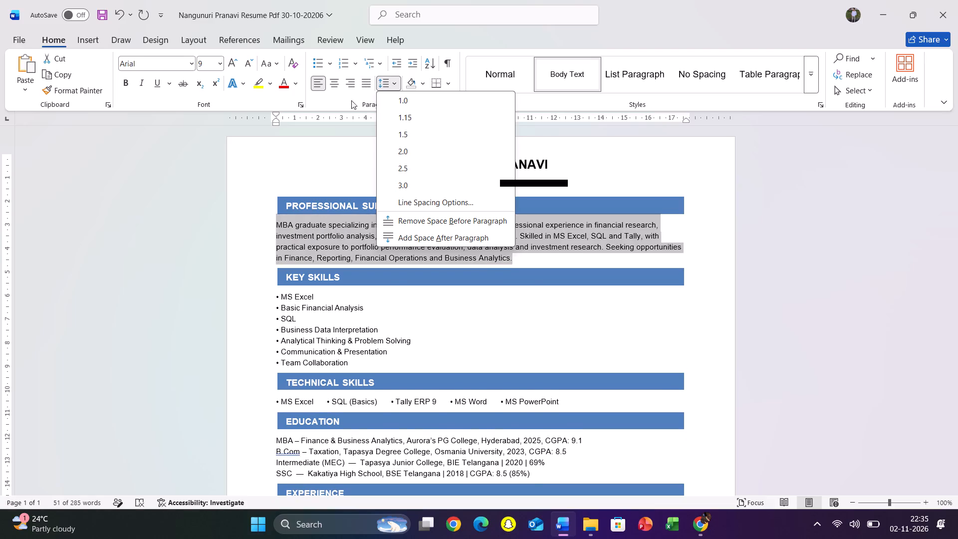
click(364, 84)
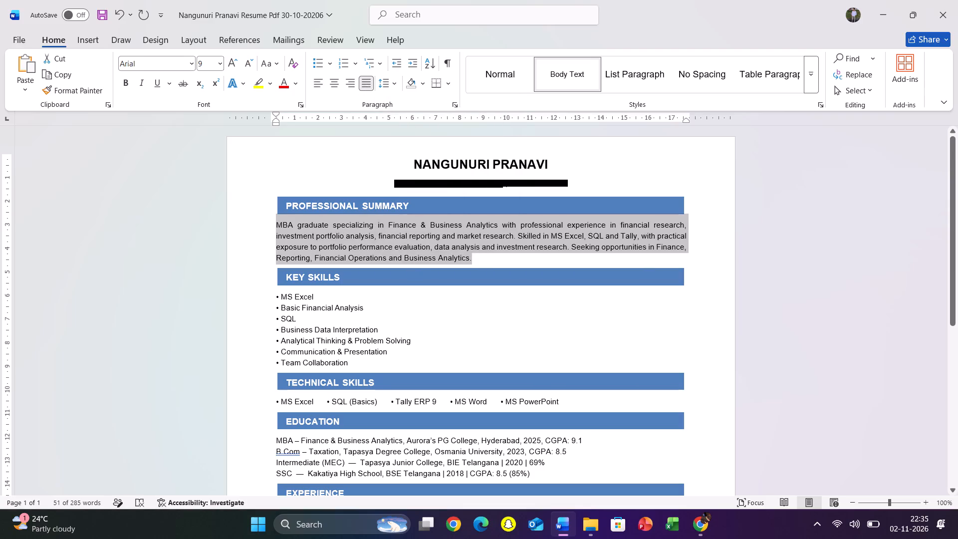
click(427, 312)
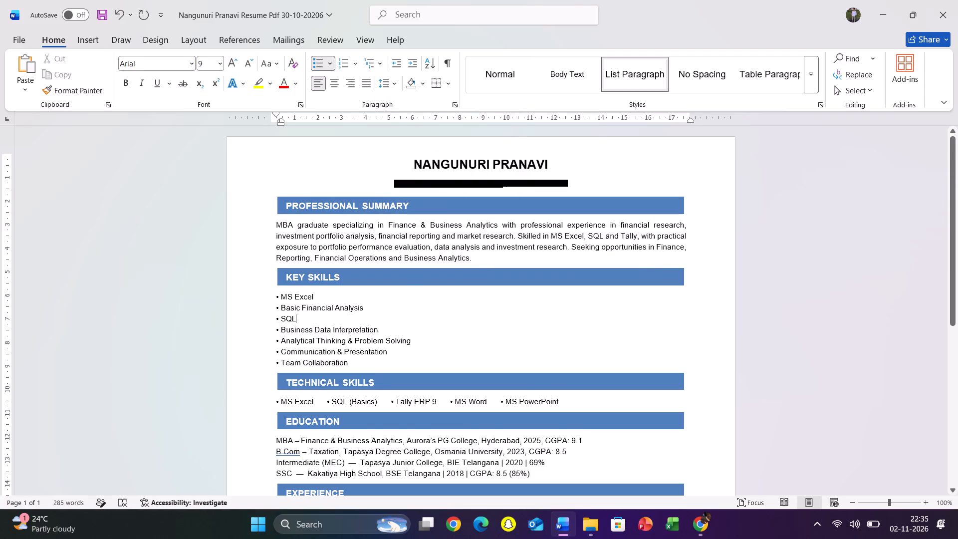
Justify the ECS – Financial Research Intern line and its four bullet points in the Experience section.
scroll(427, 312, down, 5)
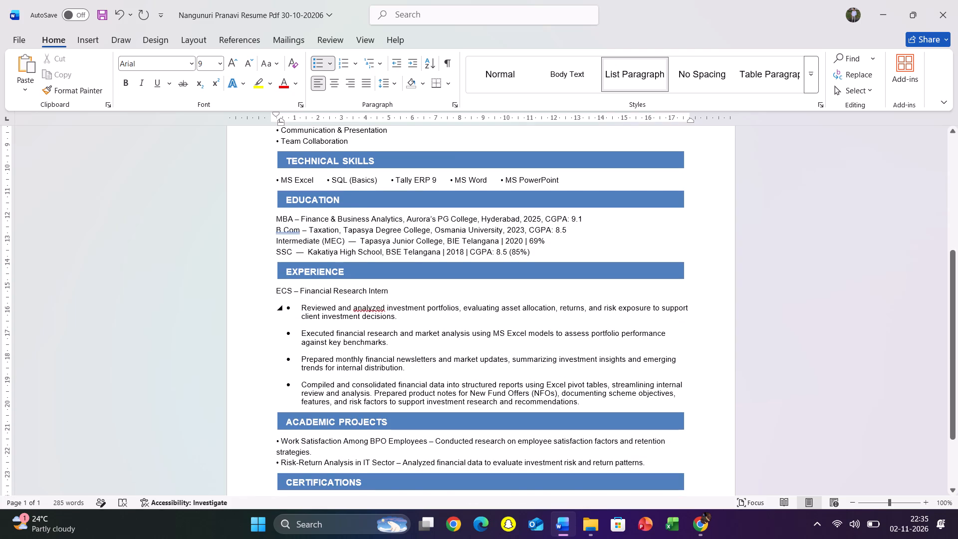
drag(277, 288, 306, 298)
drag(306, 298, 584, 407)
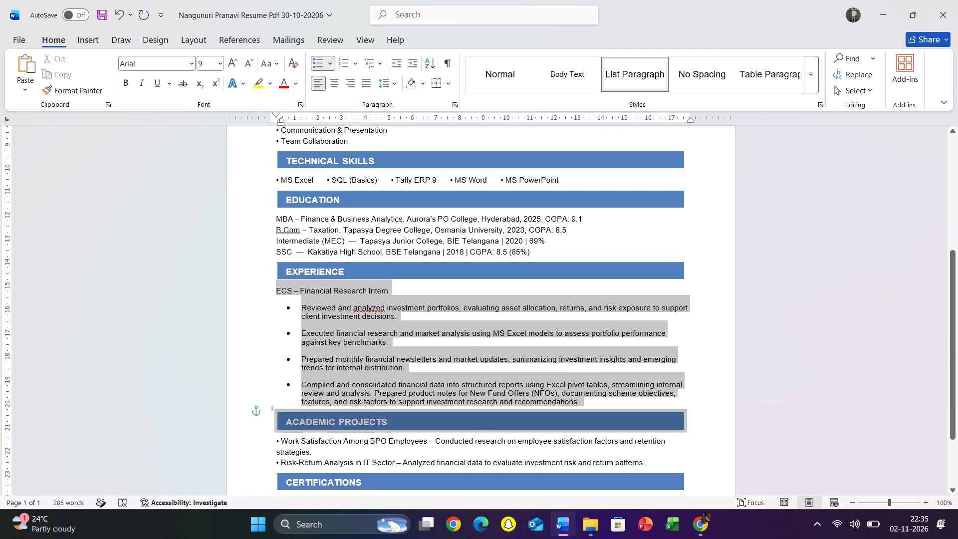
drag(584, 407, 583, 402)
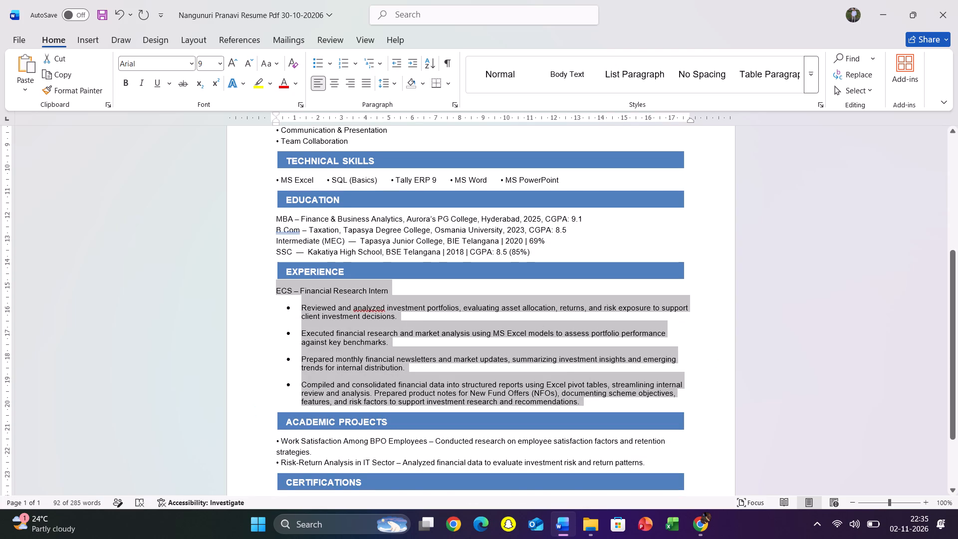
click(369, 83)
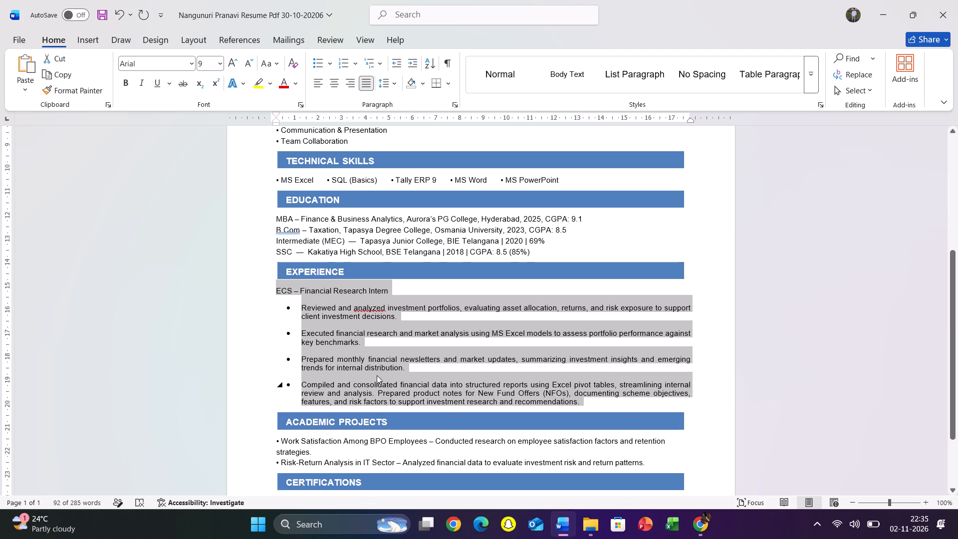
click(411, 291)
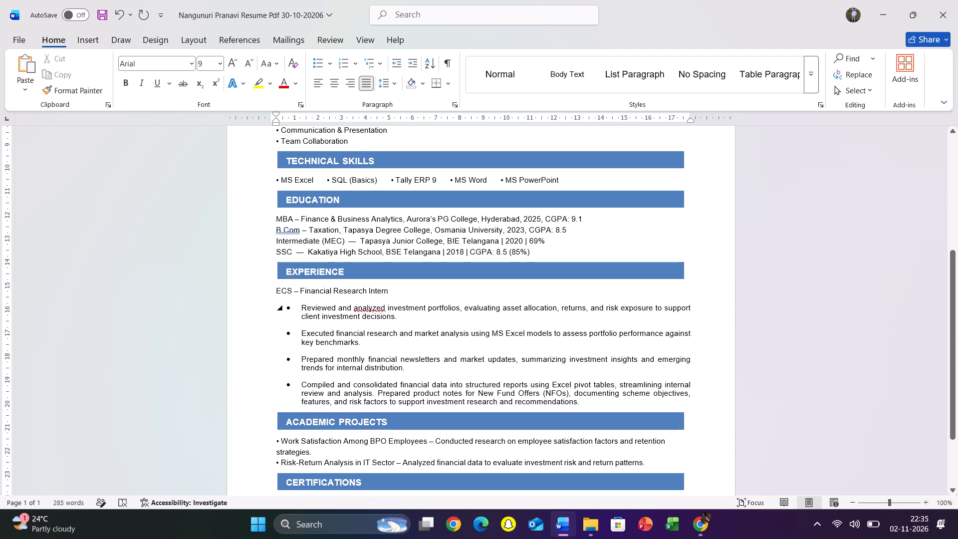
Remove the bullet markers and indents from the four Experience points so they align with the ECS – Financial Research Intern line.
click(284, 311)
click(284, 311)
key(BackSpace)
key(BackSpace)
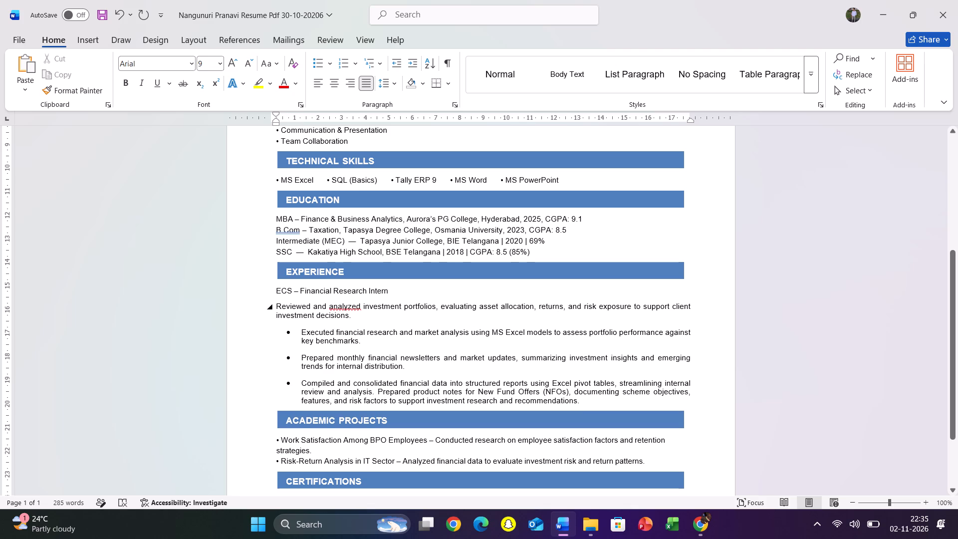
click(290, 336)
key(BackSpace)
key(BackSpace)
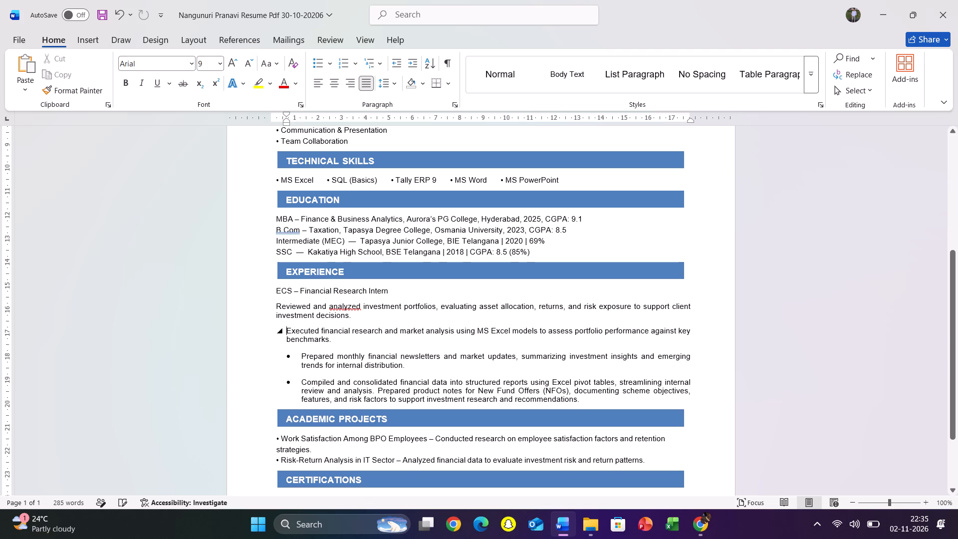
click(293, 358)
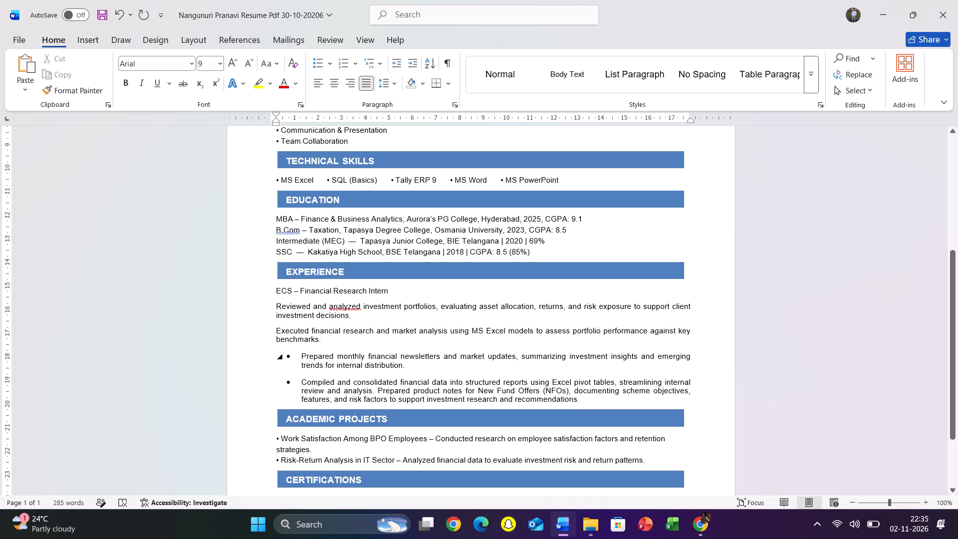
key(BackSpace)
key(BackSpace)
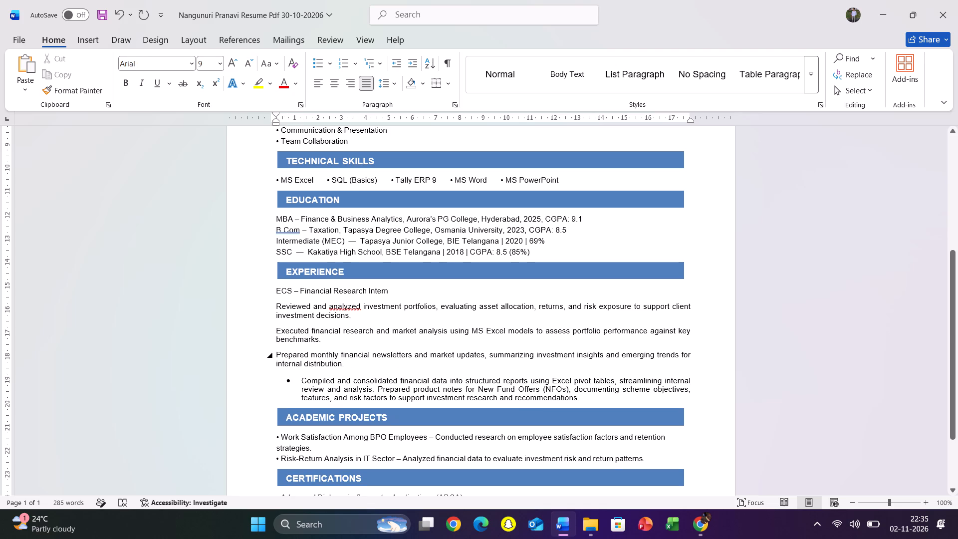
click(296, 382)
key(BackSpace)
key(BackSpace)
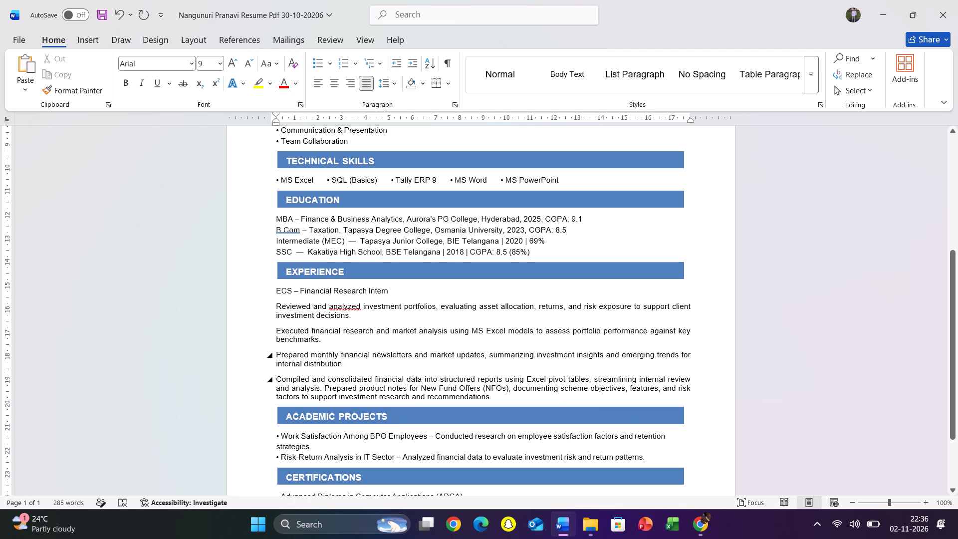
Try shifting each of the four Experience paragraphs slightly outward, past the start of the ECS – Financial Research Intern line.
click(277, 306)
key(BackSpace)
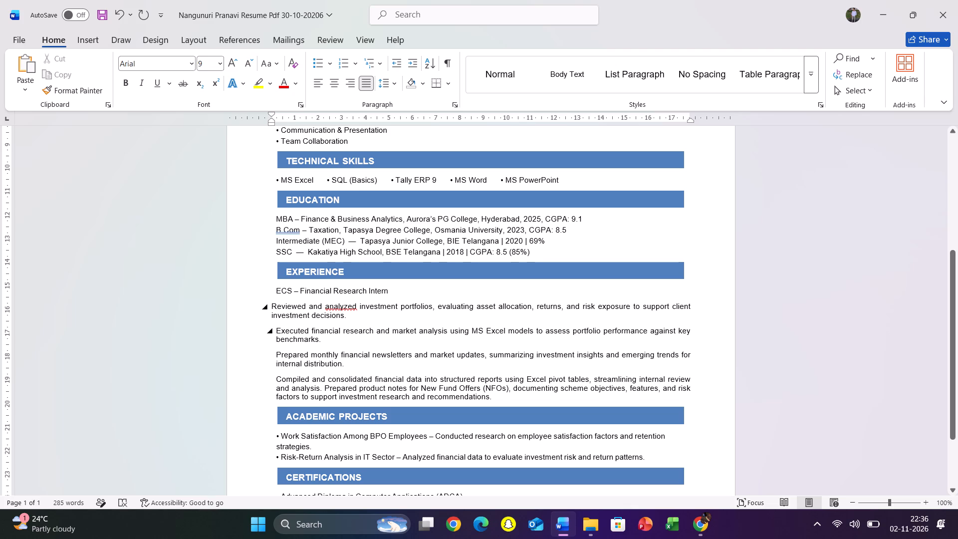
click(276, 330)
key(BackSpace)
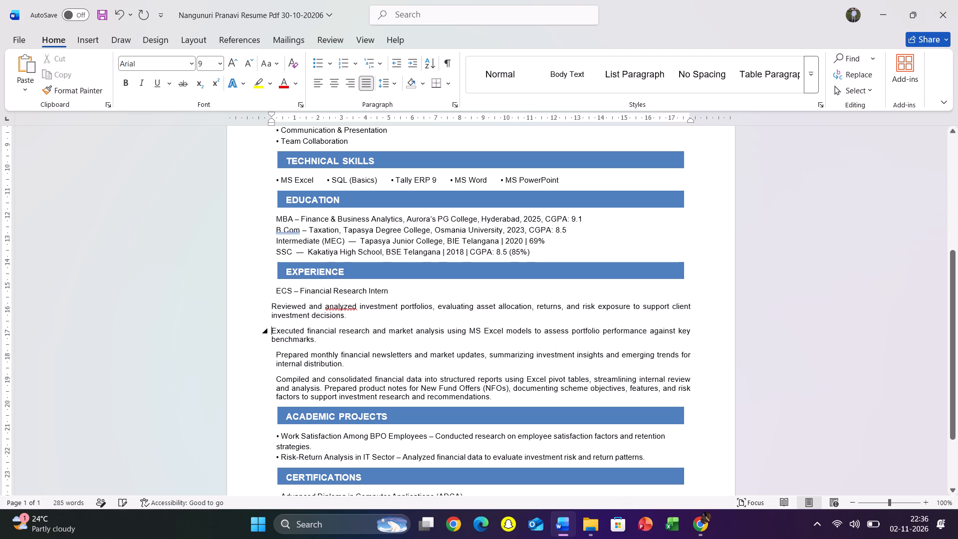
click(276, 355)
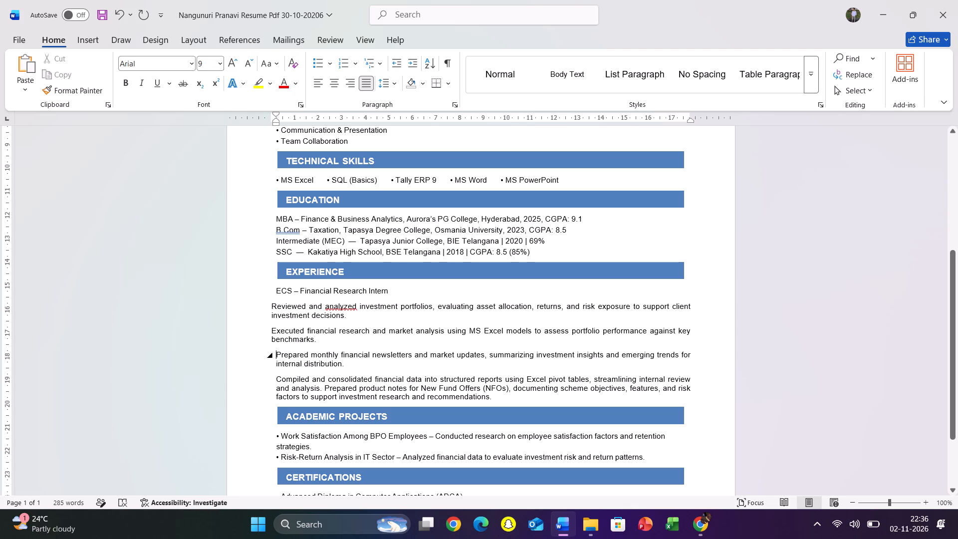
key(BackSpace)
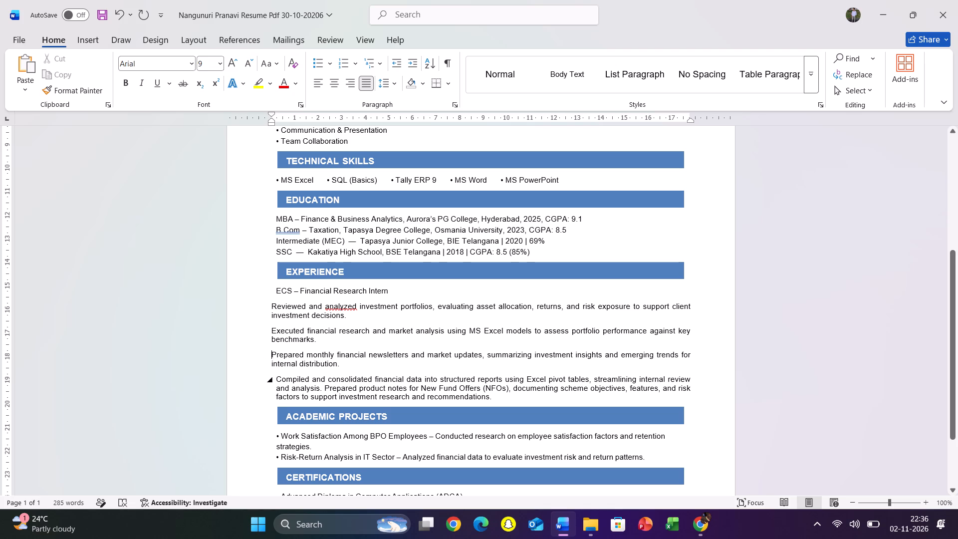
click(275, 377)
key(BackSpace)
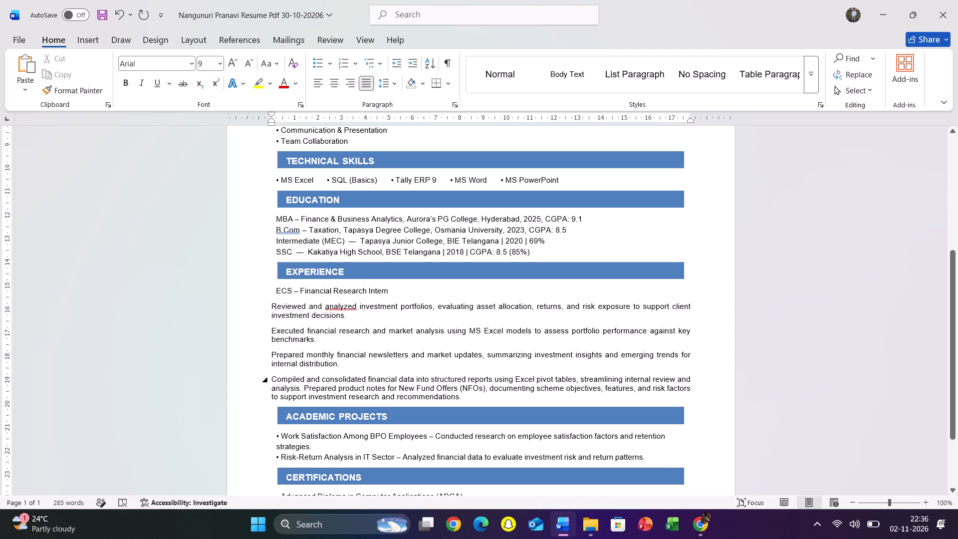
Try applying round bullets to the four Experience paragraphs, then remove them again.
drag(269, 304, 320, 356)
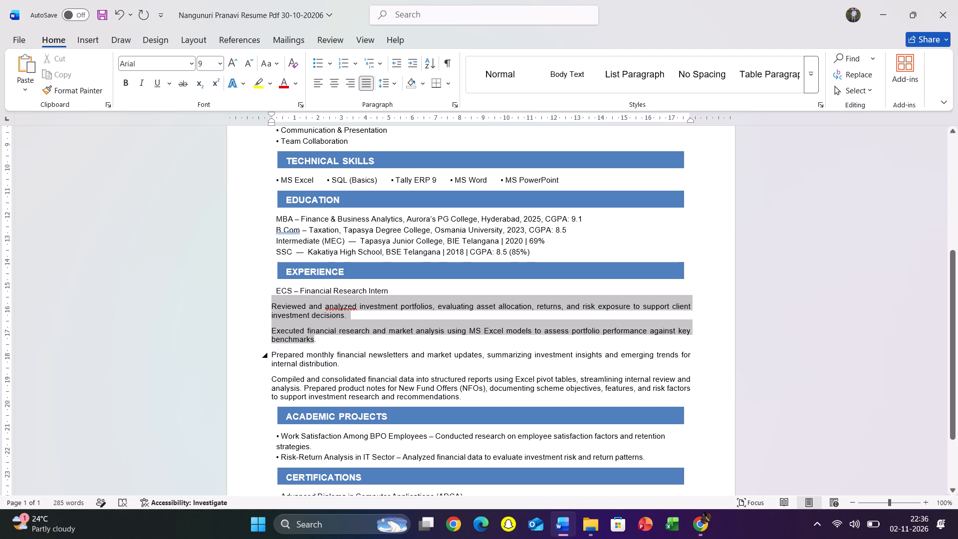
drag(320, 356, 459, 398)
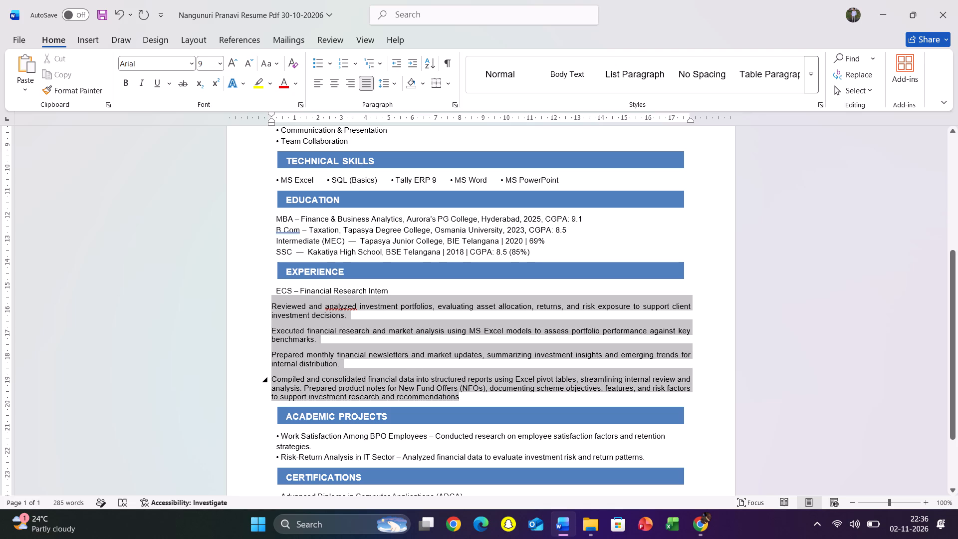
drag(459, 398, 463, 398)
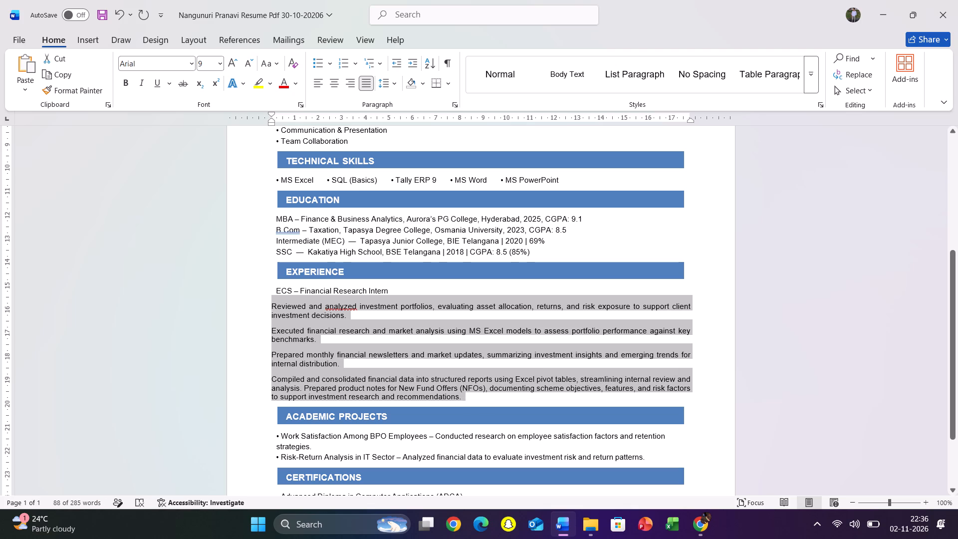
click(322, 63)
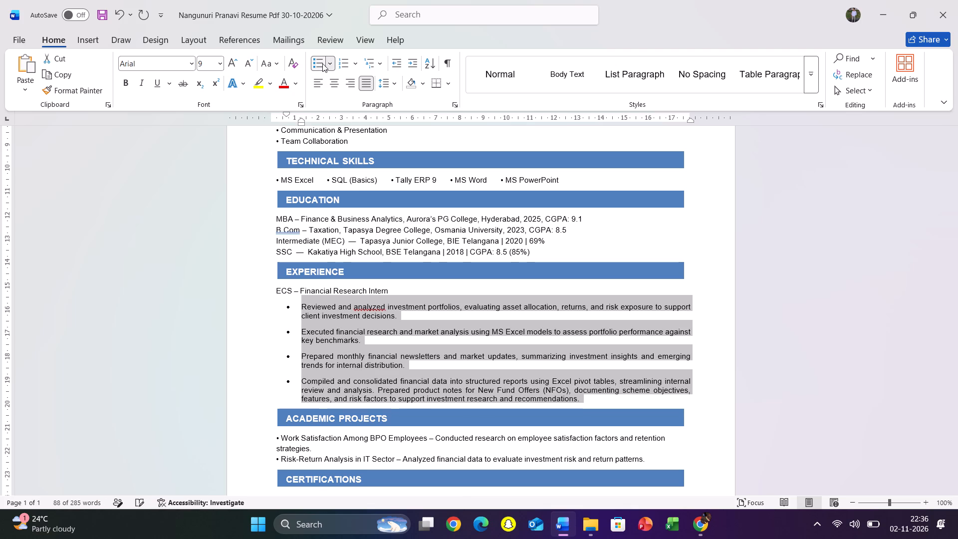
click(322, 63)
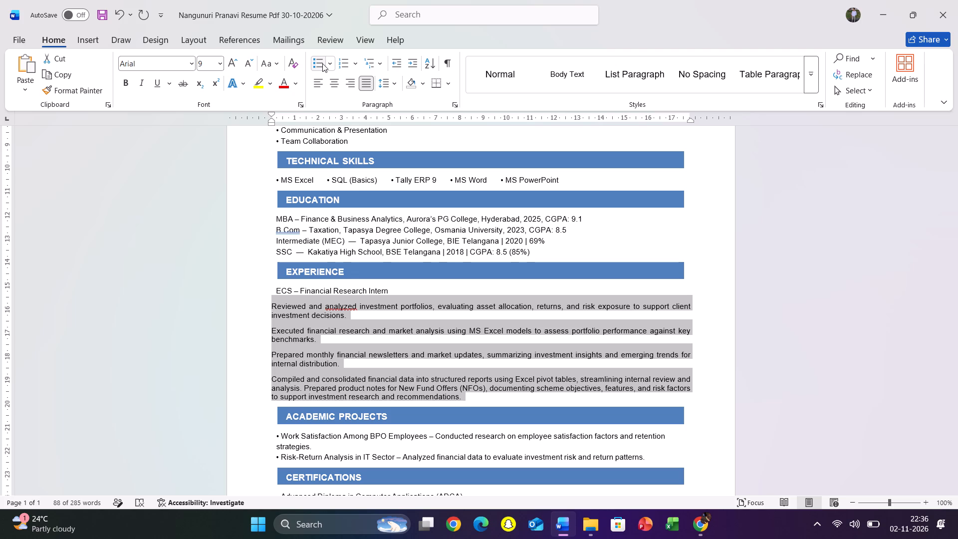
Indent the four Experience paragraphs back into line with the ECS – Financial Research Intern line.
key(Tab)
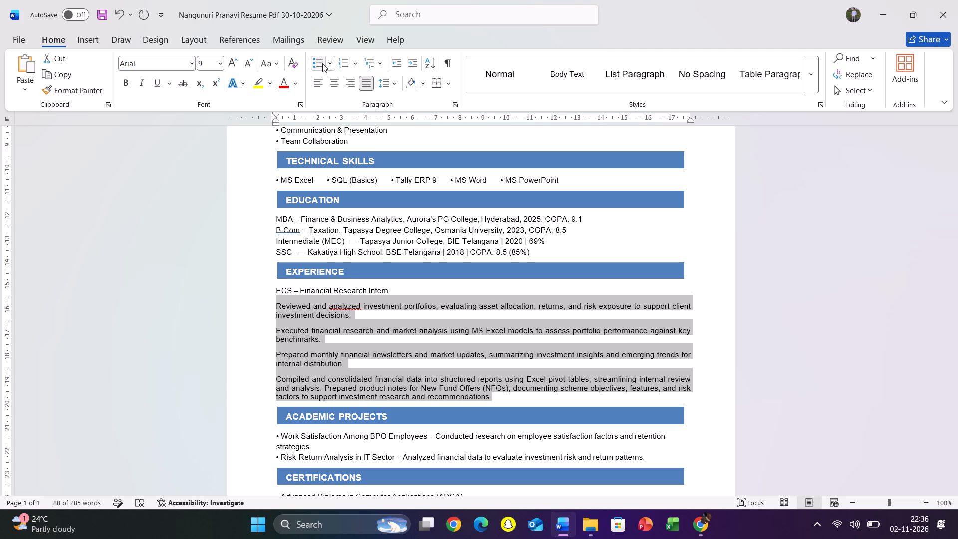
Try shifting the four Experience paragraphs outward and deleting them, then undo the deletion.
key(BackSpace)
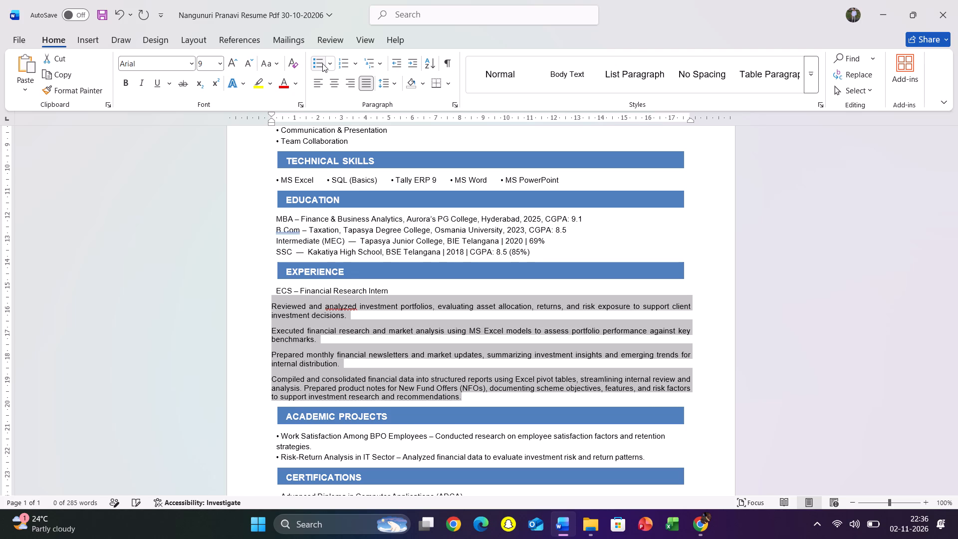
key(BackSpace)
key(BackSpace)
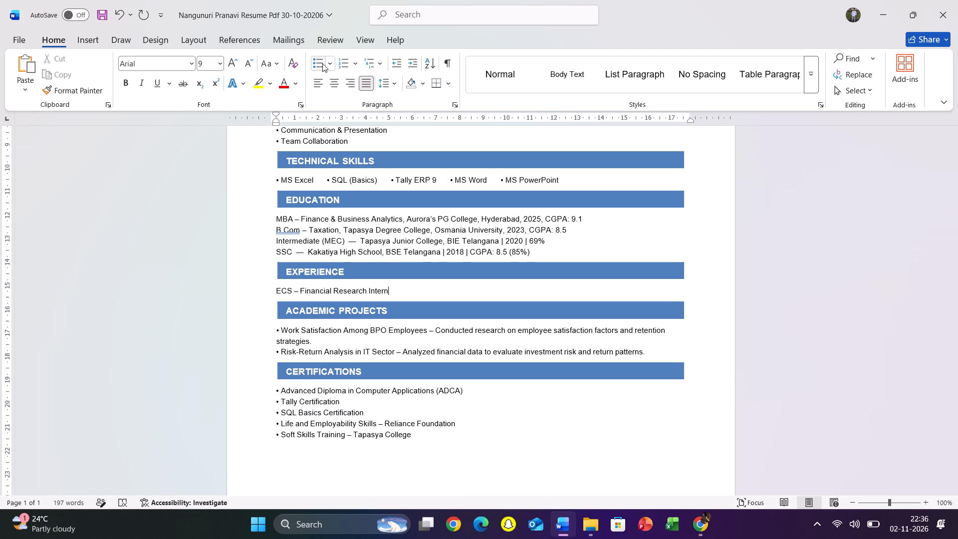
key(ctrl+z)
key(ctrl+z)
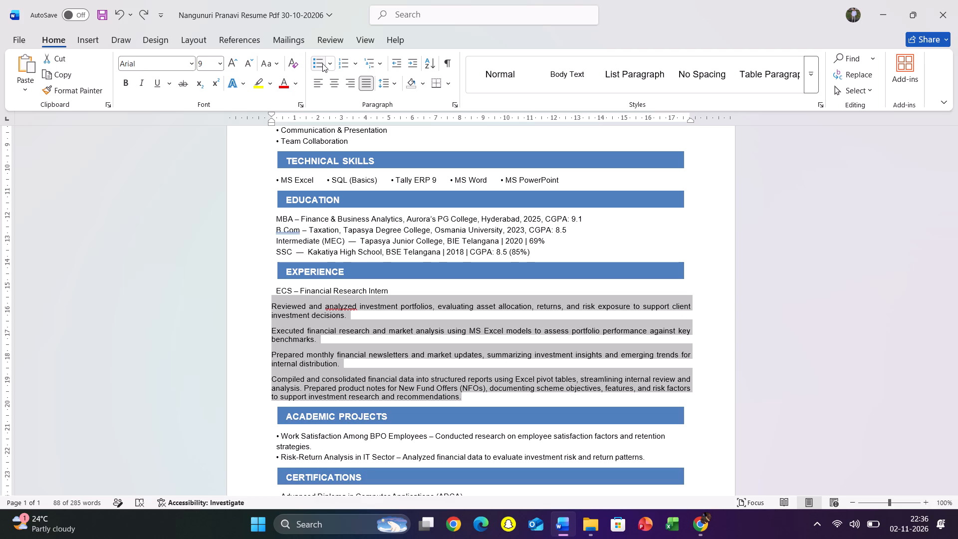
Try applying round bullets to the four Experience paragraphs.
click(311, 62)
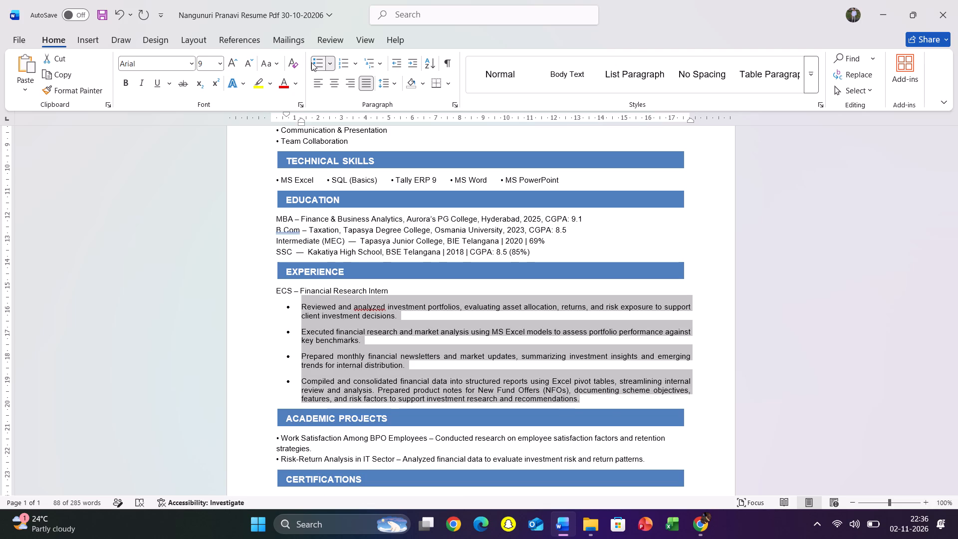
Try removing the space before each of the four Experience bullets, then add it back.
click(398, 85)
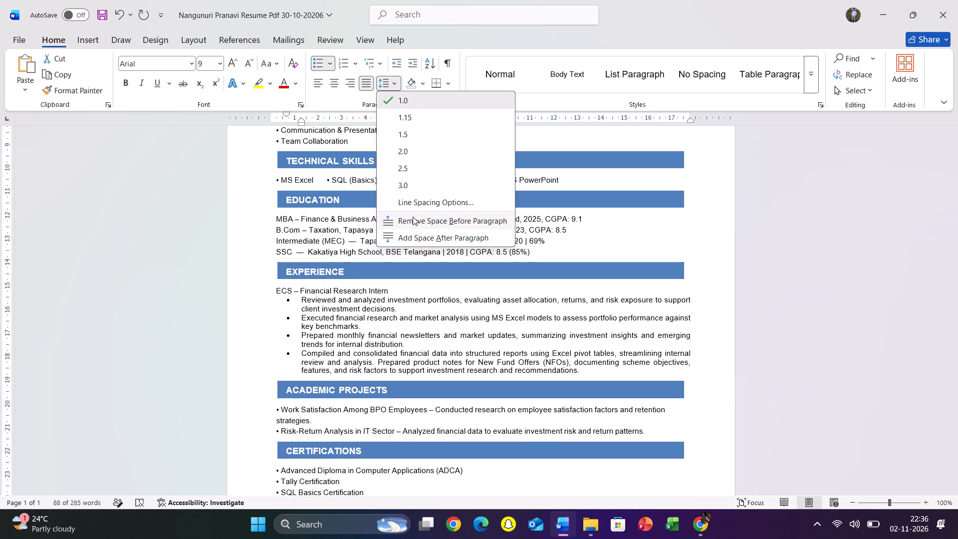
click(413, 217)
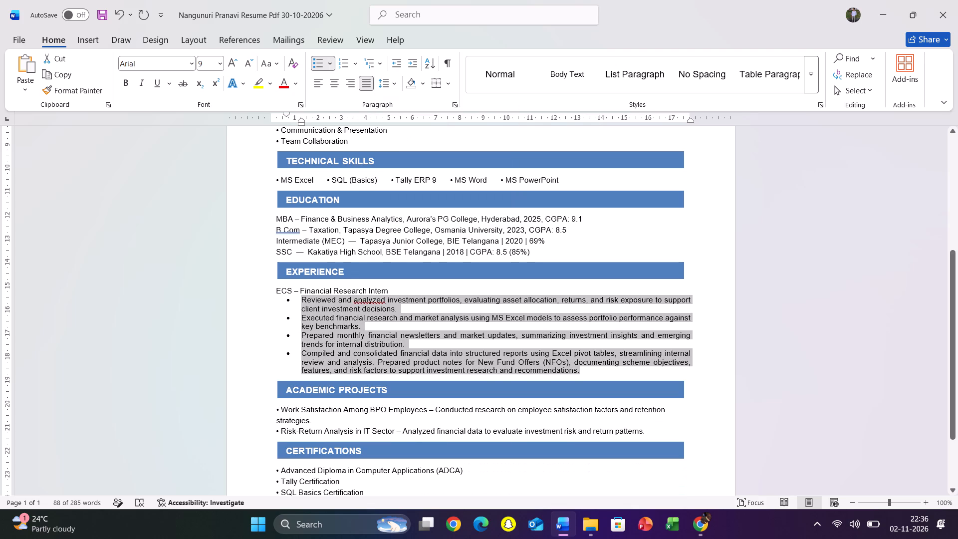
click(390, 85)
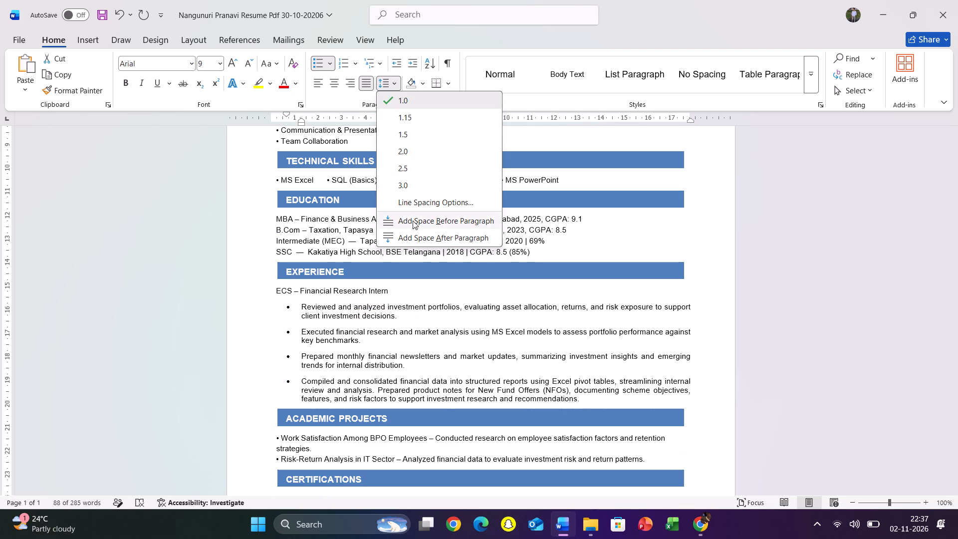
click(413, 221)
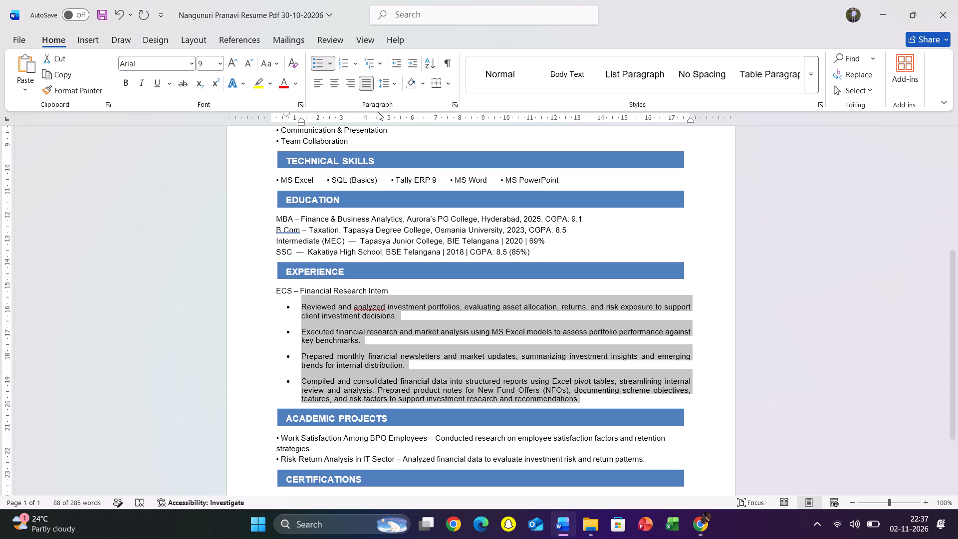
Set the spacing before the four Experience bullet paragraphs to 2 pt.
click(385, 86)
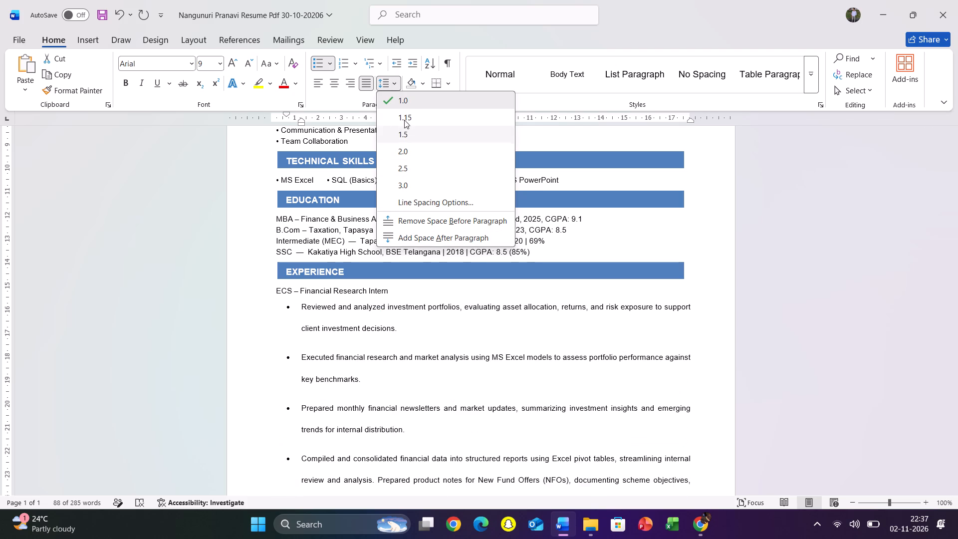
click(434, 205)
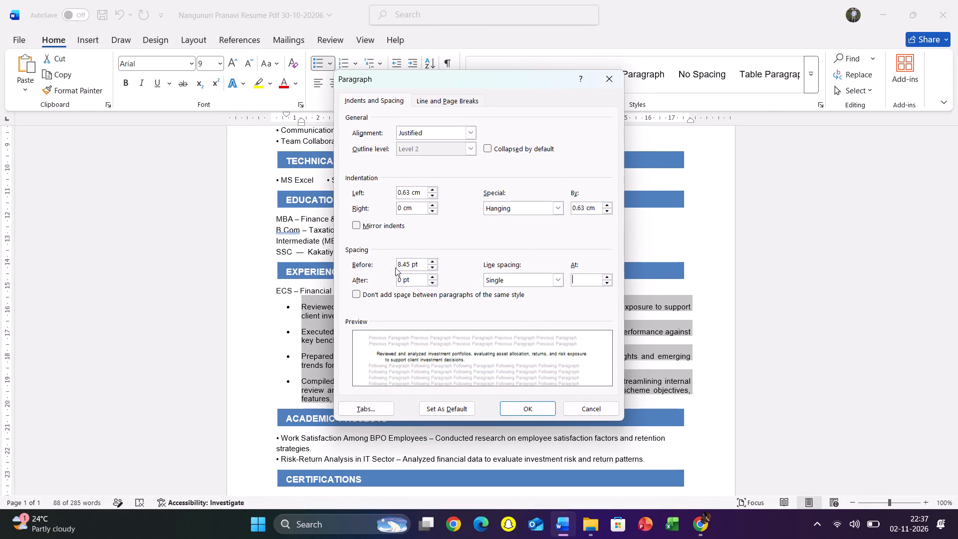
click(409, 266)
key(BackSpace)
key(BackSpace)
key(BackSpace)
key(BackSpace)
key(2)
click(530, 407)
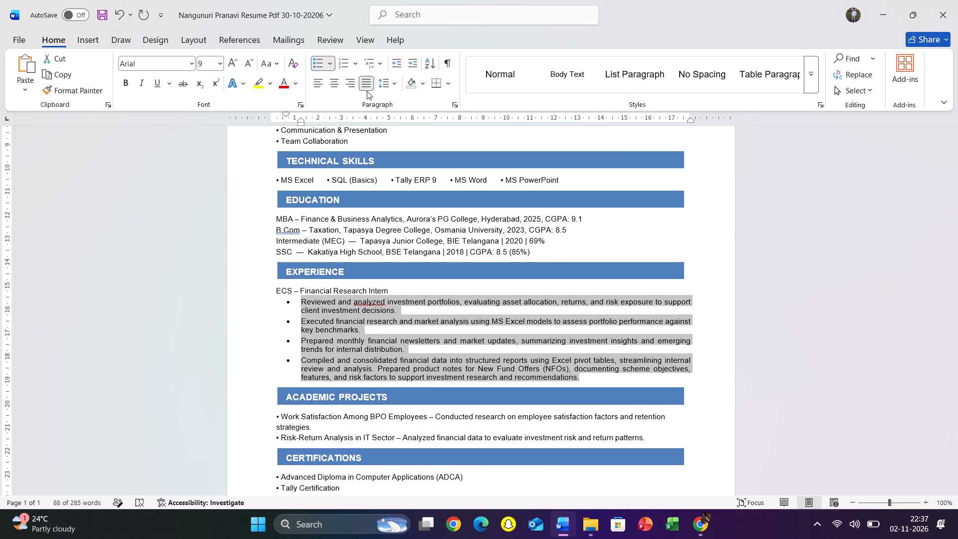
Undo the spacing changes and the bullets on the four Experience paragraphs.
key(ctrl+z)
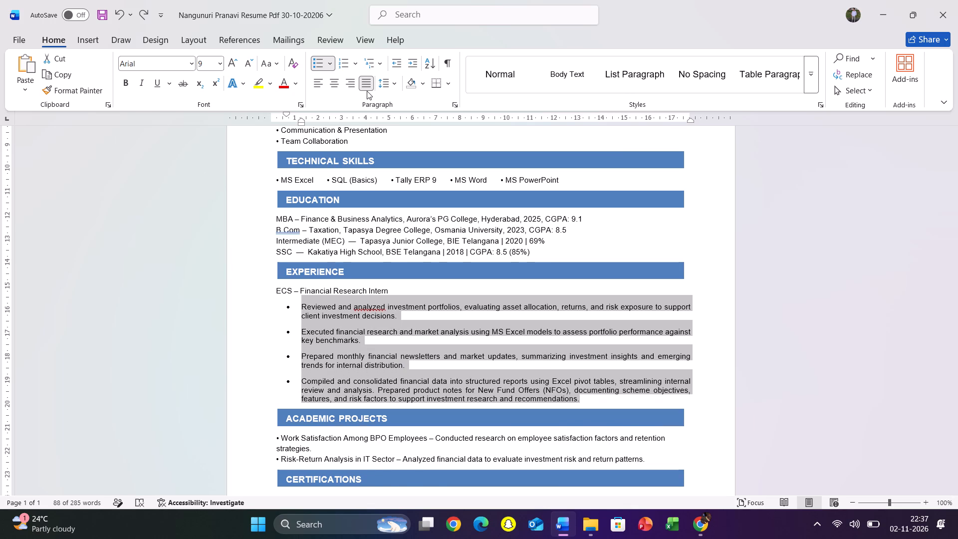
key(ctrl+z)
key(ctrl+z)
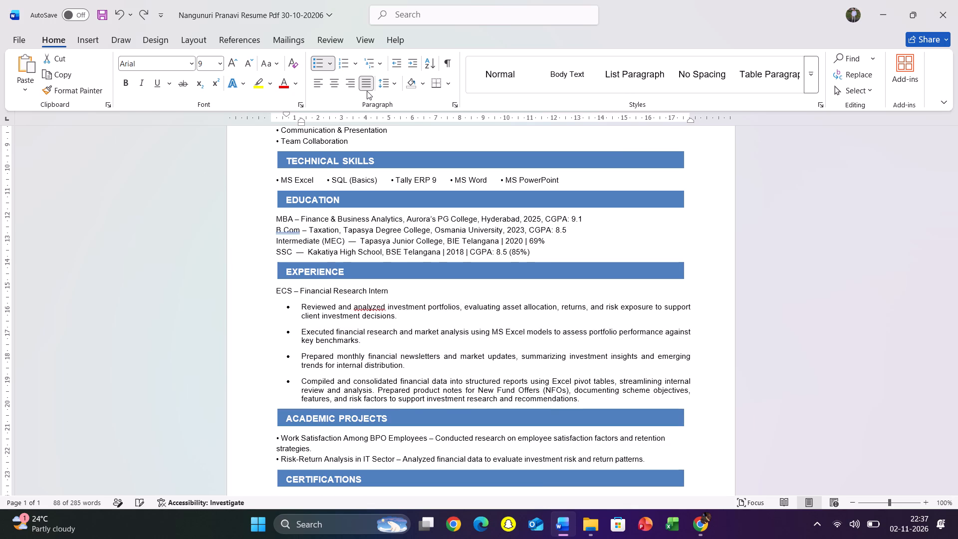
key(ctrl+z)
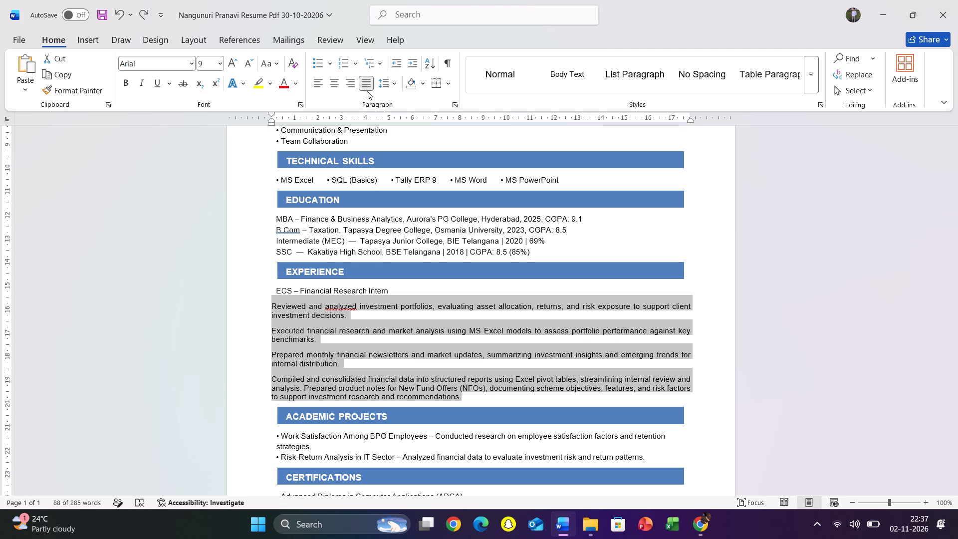
Join the first Experience paragraph to the ECS – Financial Research Intern line and split it off again so both lines align.
scroll(419, 276, down, 1)
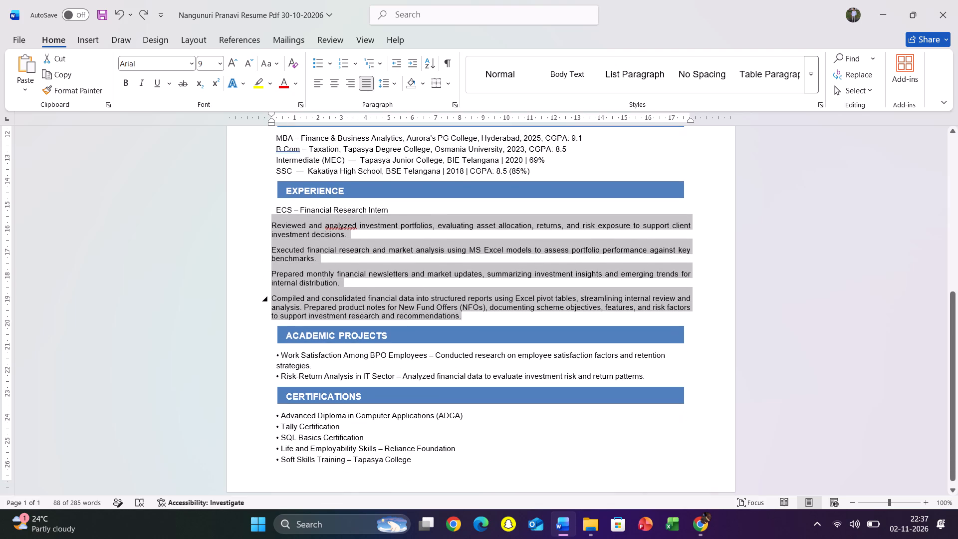
click(498, 303)
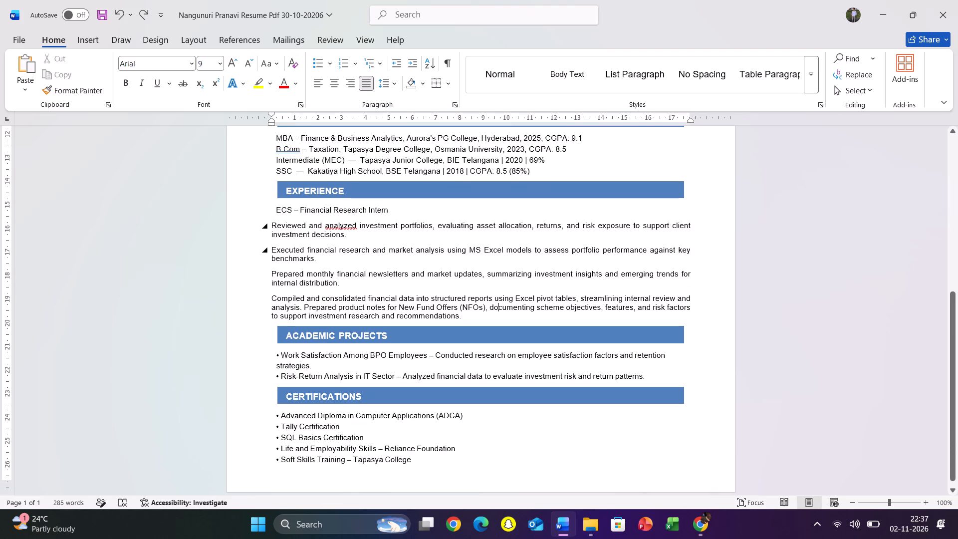
click(271, 223)
key(BackSpace)
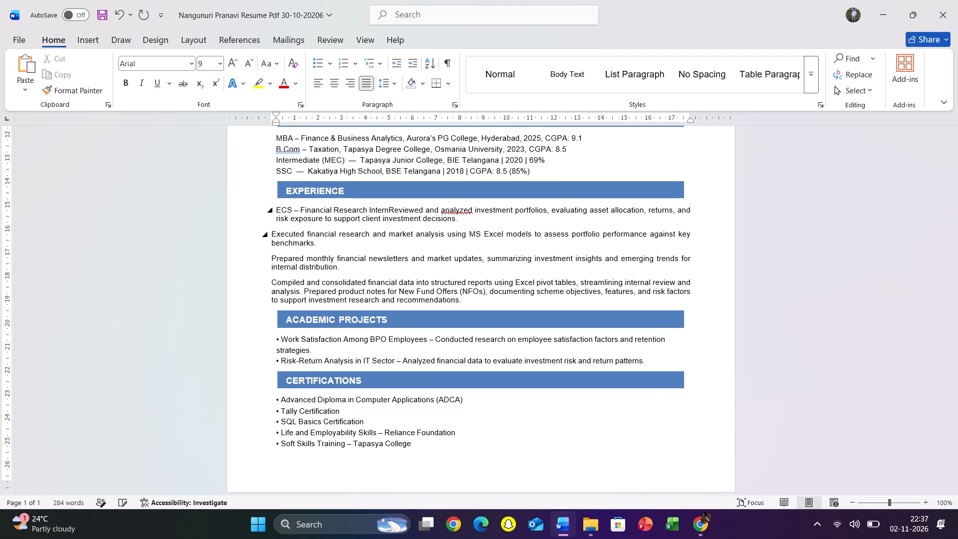
key(Return)
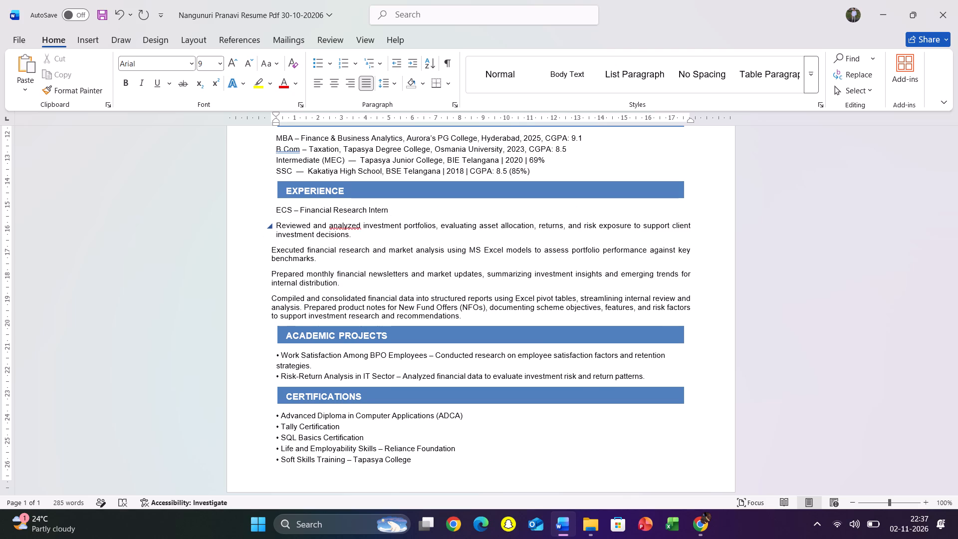
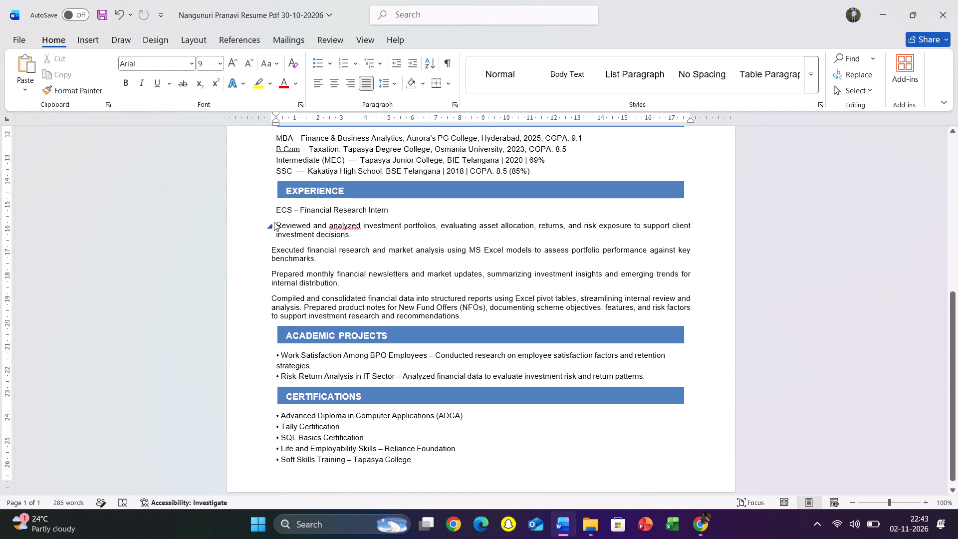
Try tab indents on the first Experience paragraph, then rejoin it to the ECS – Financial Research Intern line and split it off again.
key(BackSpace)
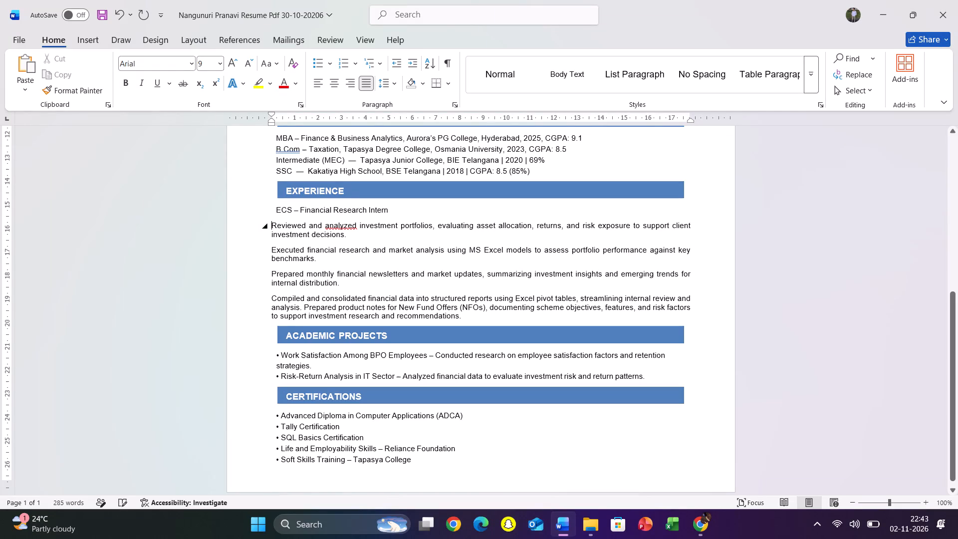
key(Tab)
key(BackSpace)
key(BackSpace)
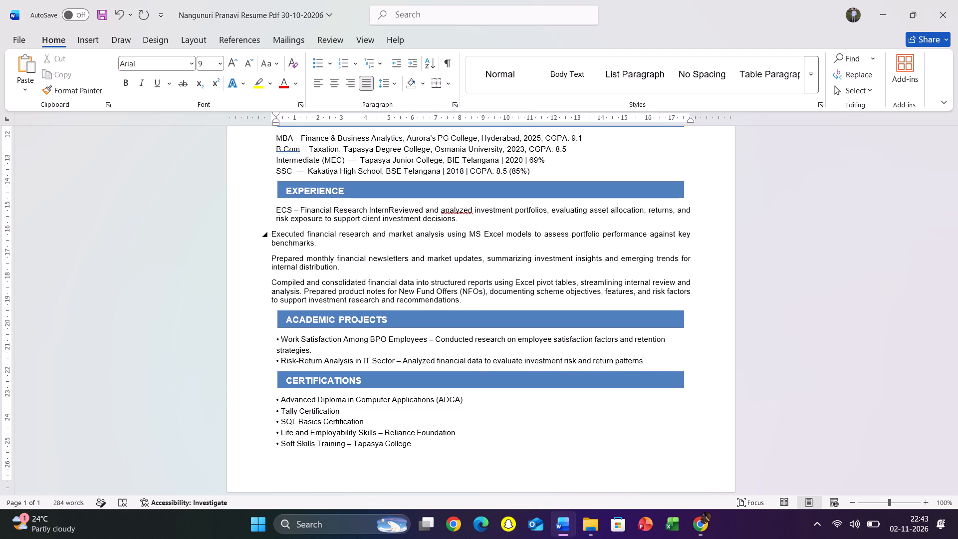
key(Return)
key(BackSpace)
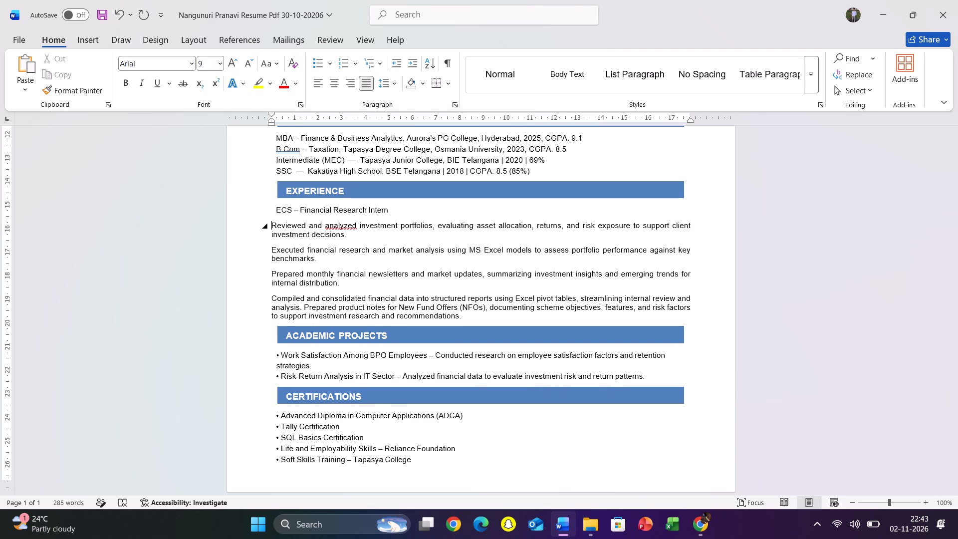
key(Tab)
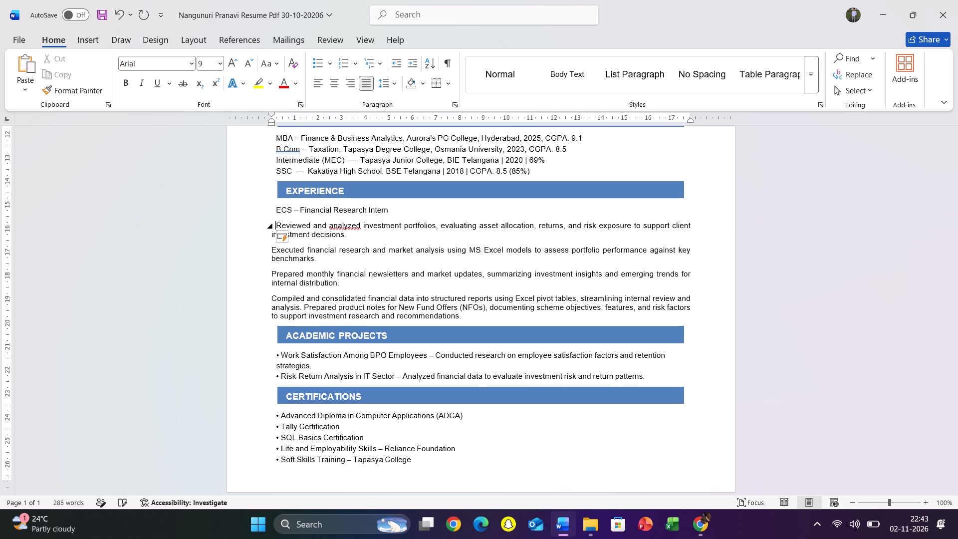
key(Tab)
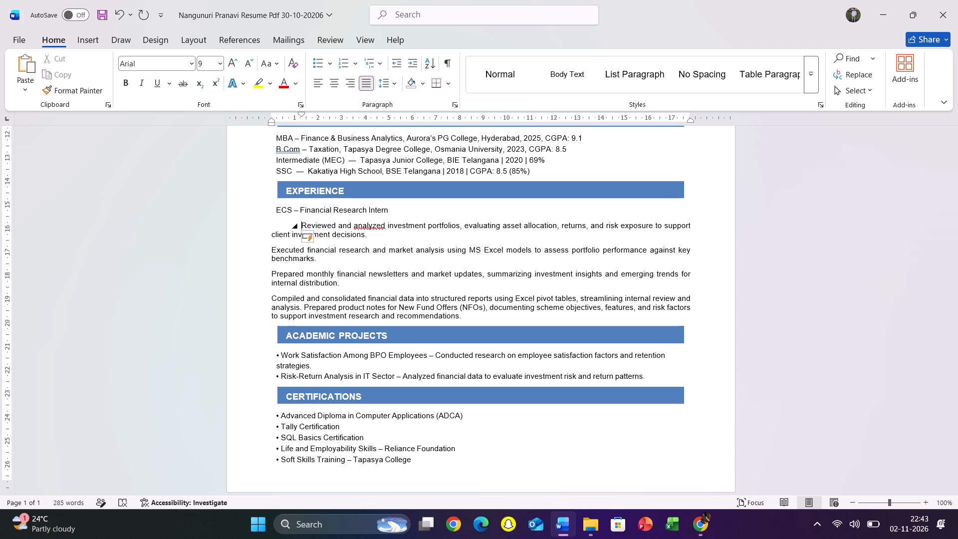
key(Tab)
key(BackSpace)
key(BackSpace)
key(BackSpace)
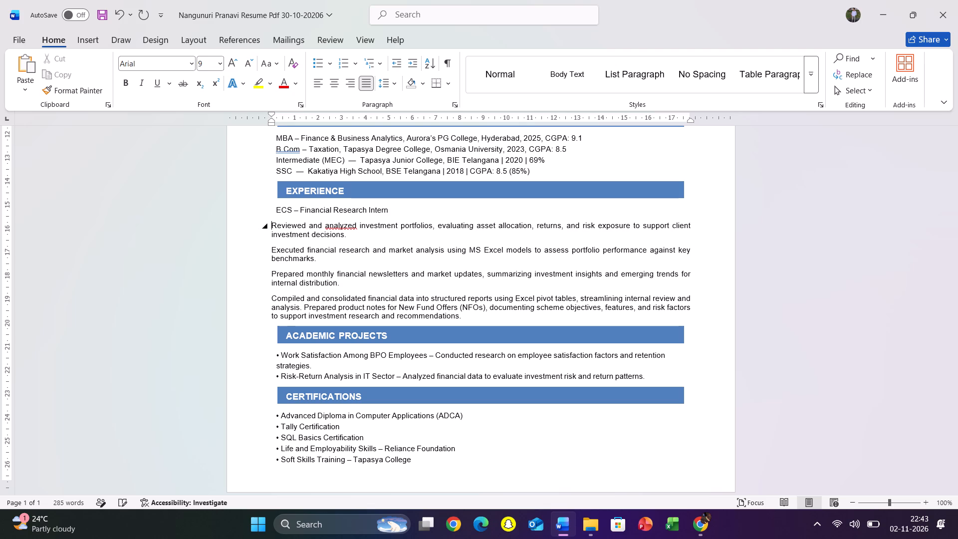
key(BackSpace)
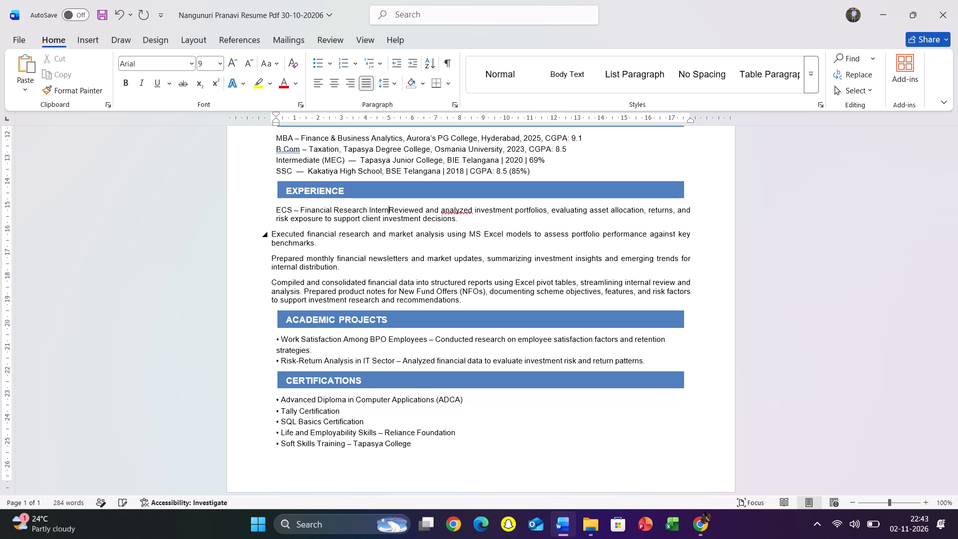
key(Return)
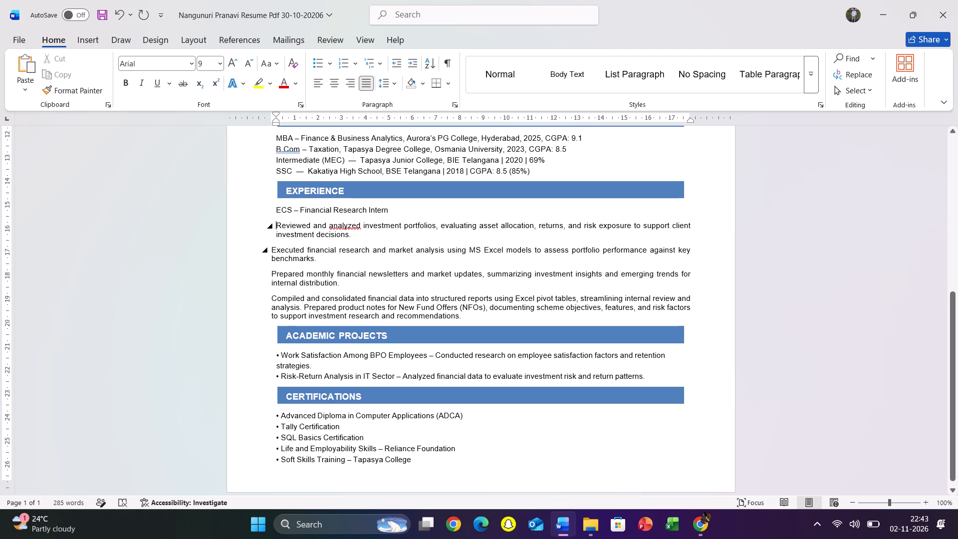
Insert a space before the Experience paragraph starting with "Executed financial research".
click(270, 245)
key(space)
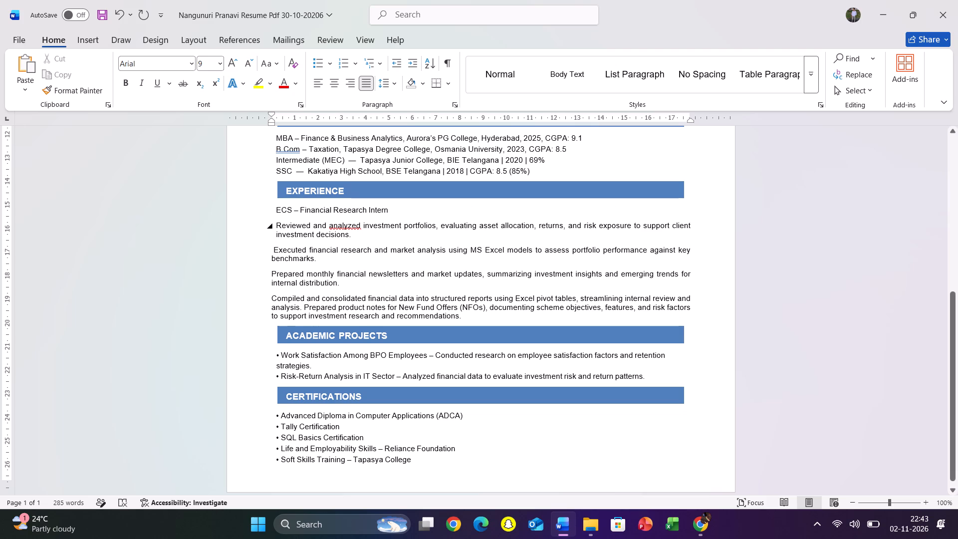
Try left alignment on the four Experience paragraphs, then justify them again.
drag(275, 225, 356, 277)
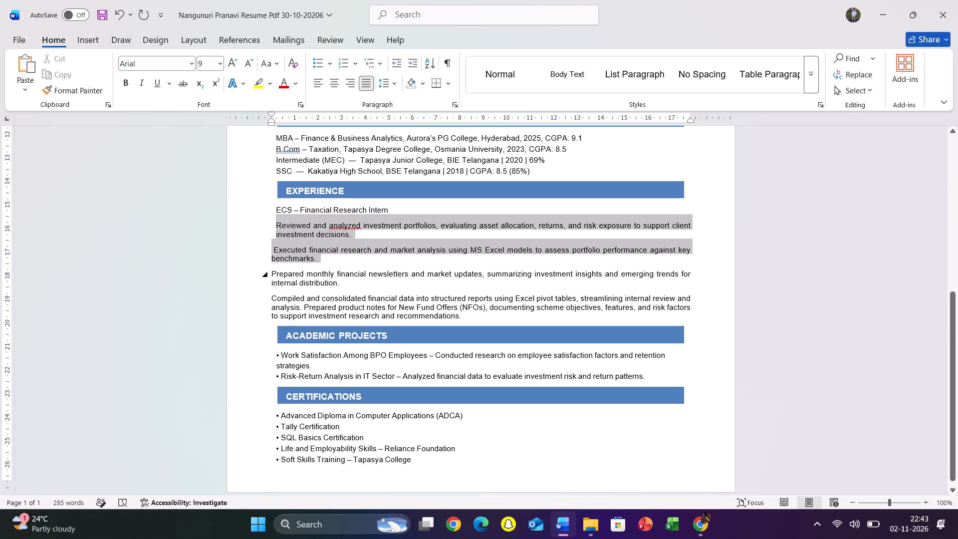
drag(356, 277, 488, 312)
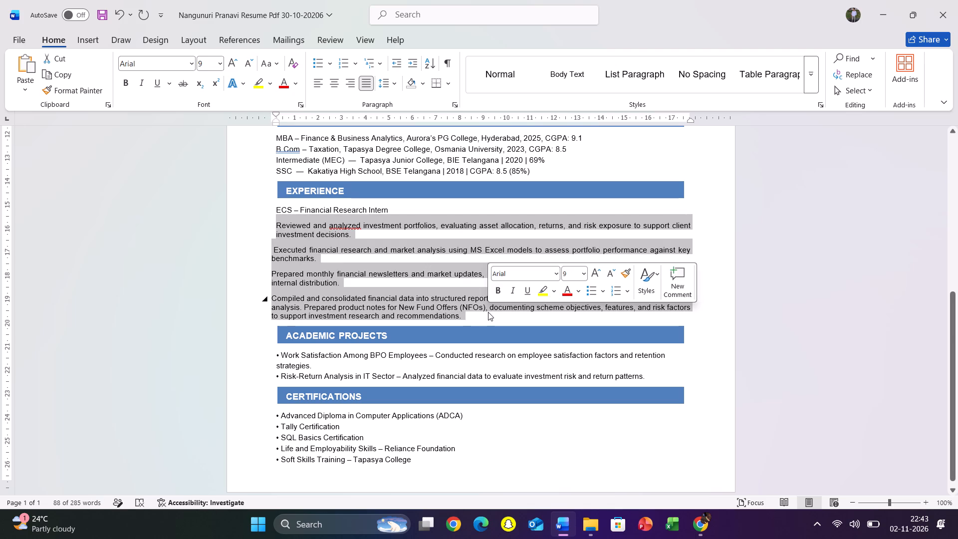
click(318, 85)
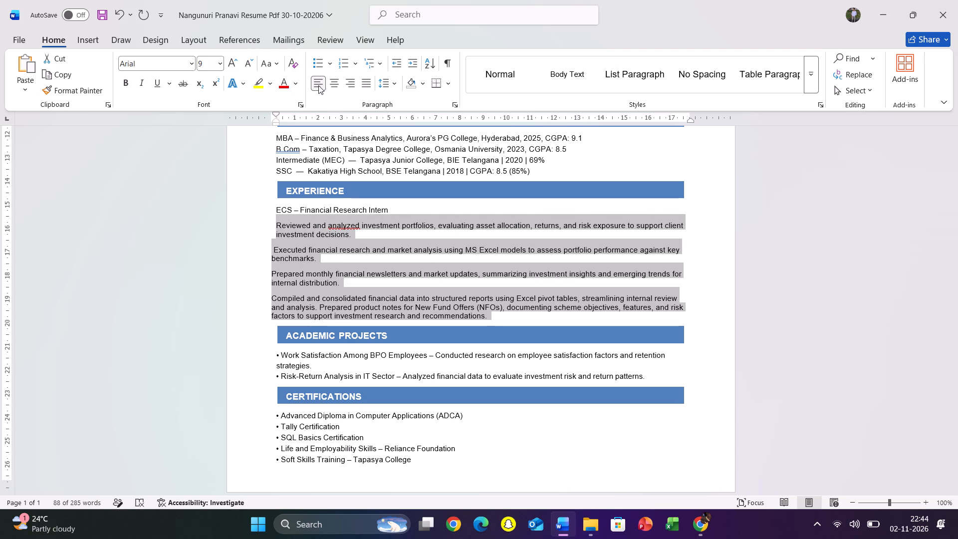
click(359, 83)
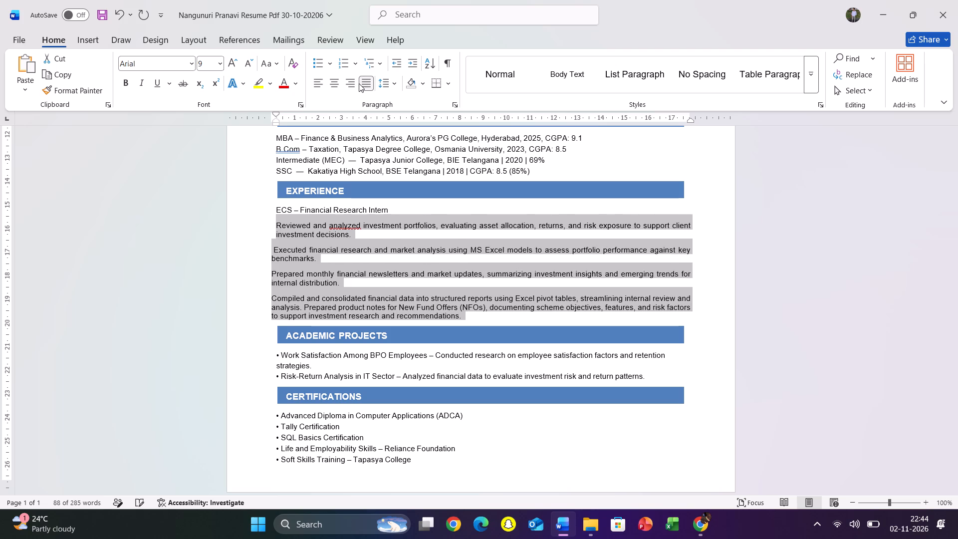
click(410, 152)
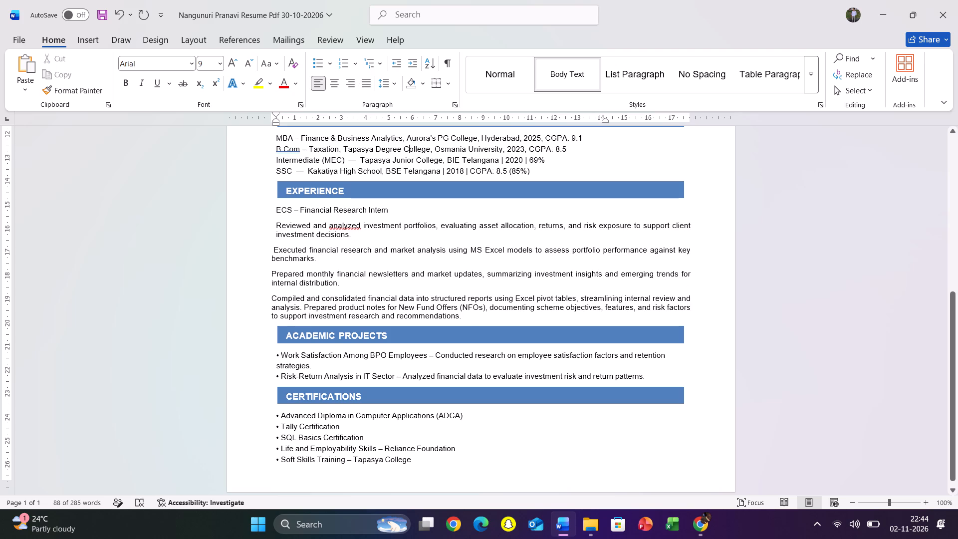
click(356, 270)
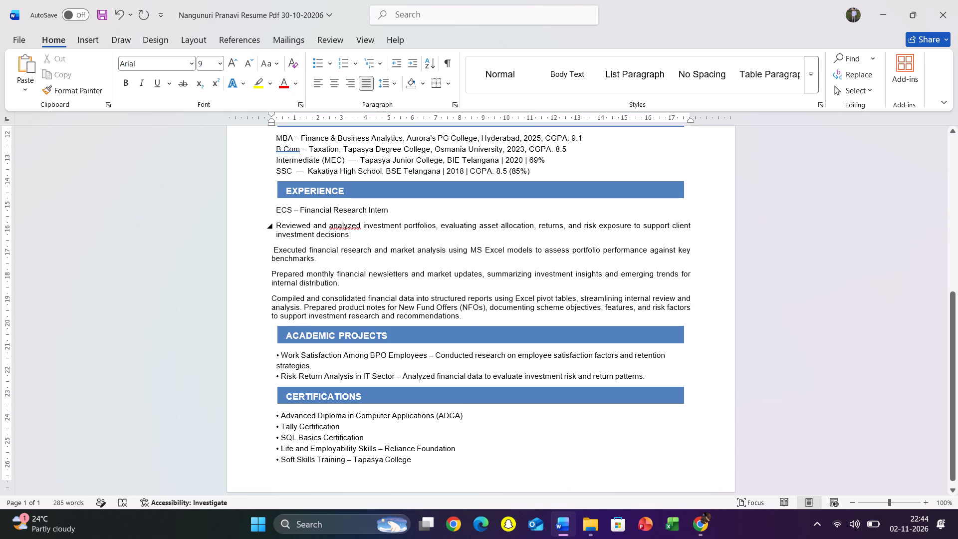
Apply the Body Text style to the four Experience paragraphs under the ECS line and keep them left-aligned.
drag(275, 225, 455, 312)
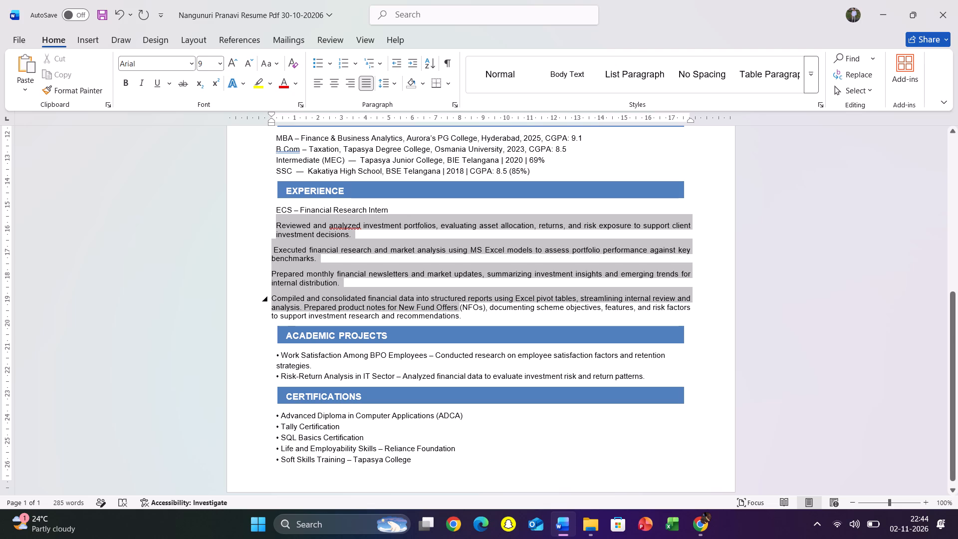
drag(455, 312, 460, 318)
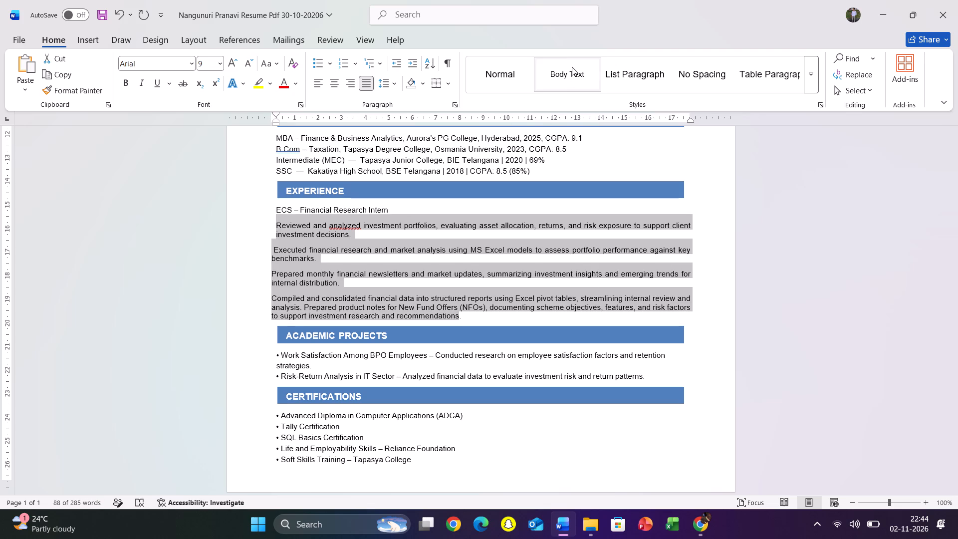
click(572, 67)
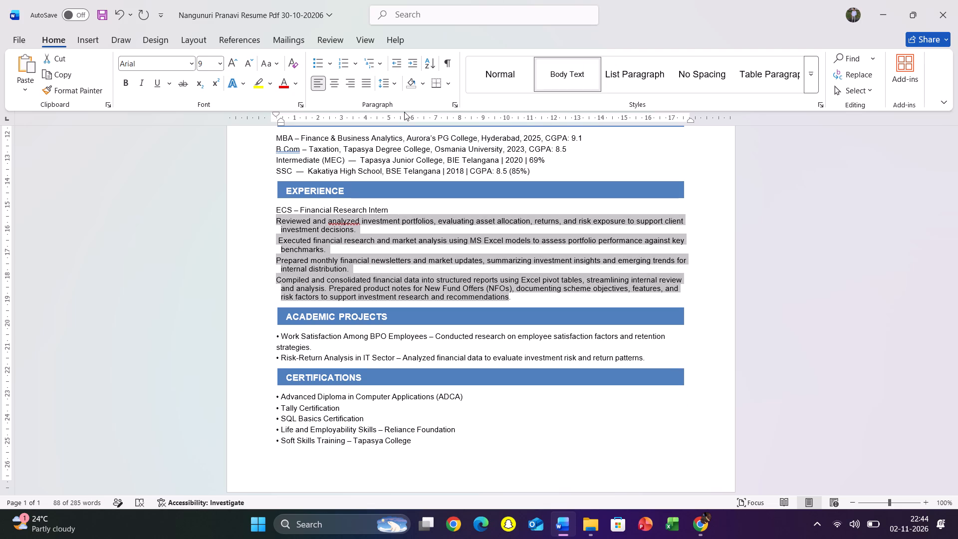
click(320, 85)
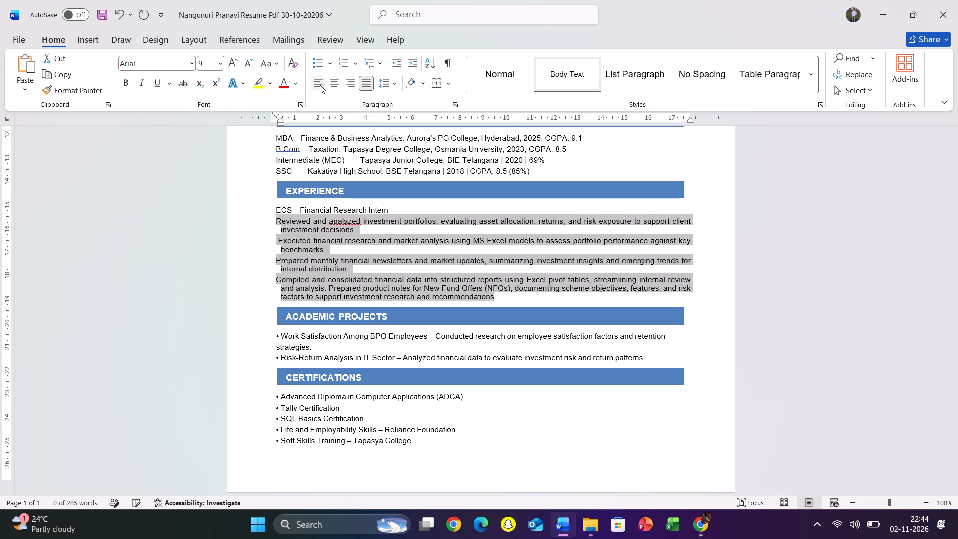
click(320, 85)
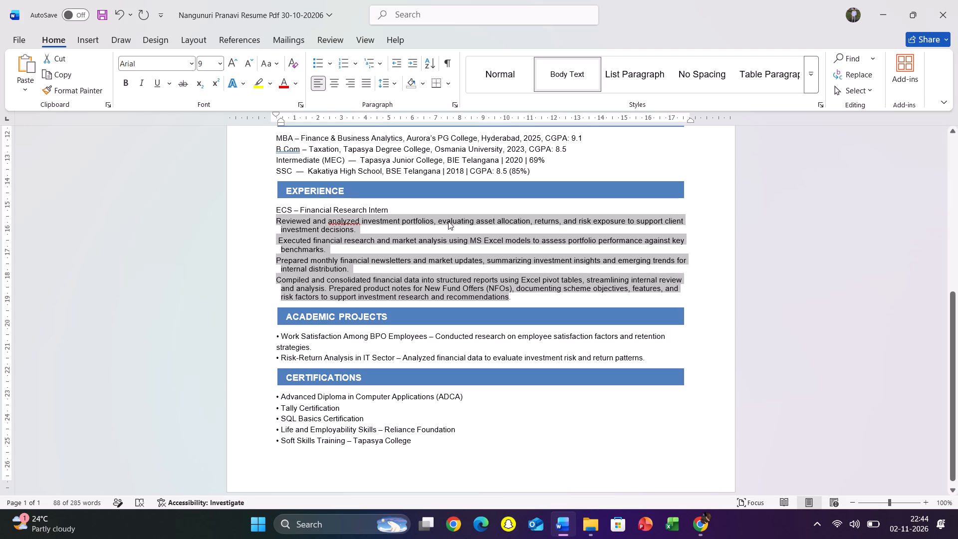
click(450, 202)
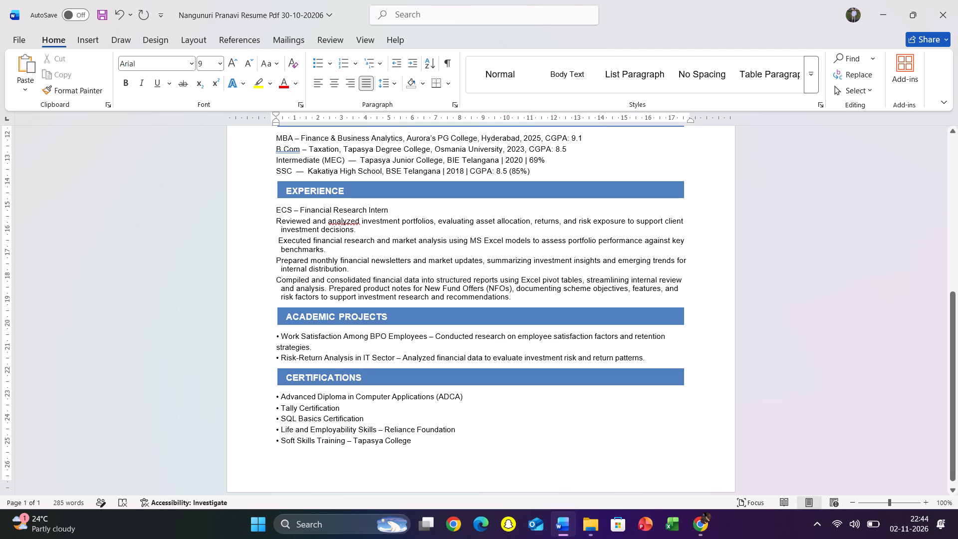
Format the four Experience paragraphs as a round-bulleted list with justified alignment.
click(280, 231)
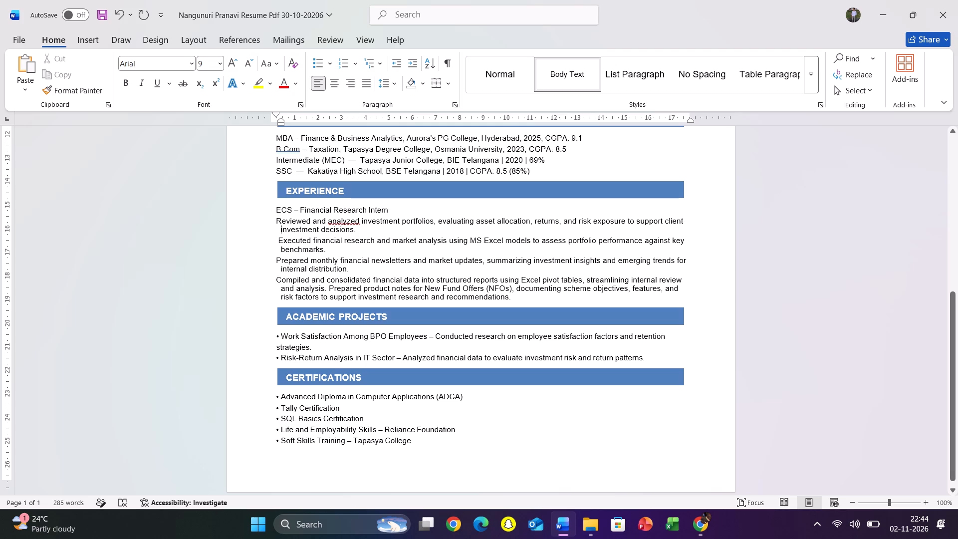
click(274, 222)
drag(274, 222, 493, 288)
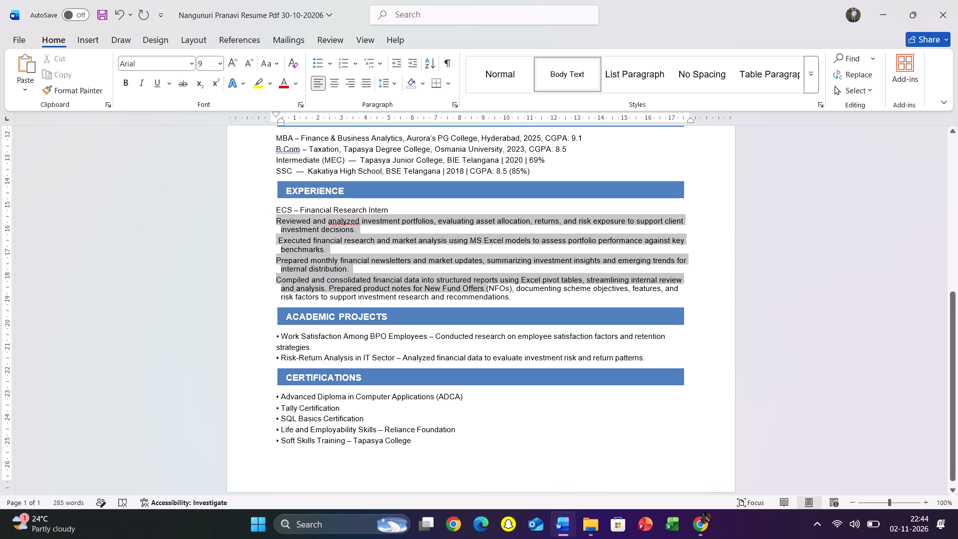
drag(493, 288, 517, 293)
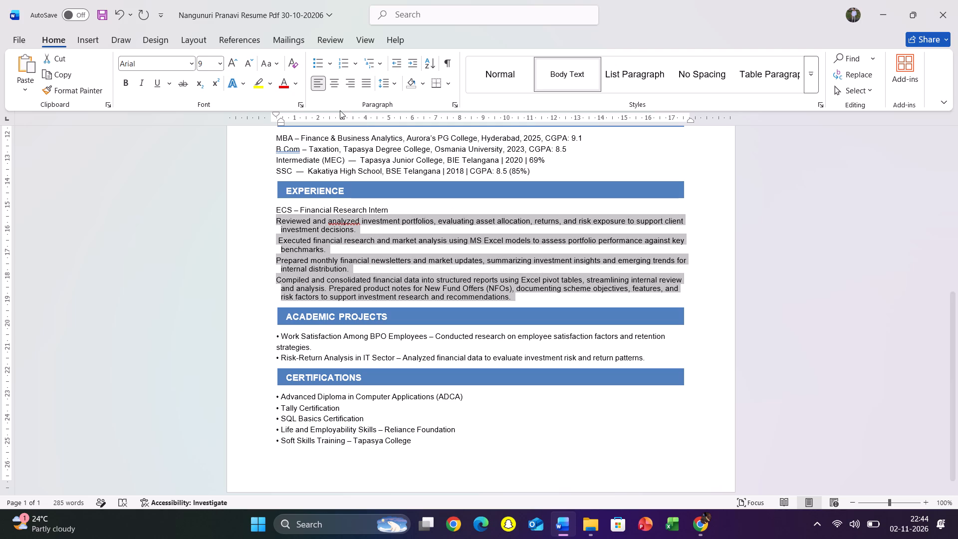
click(318, 58)
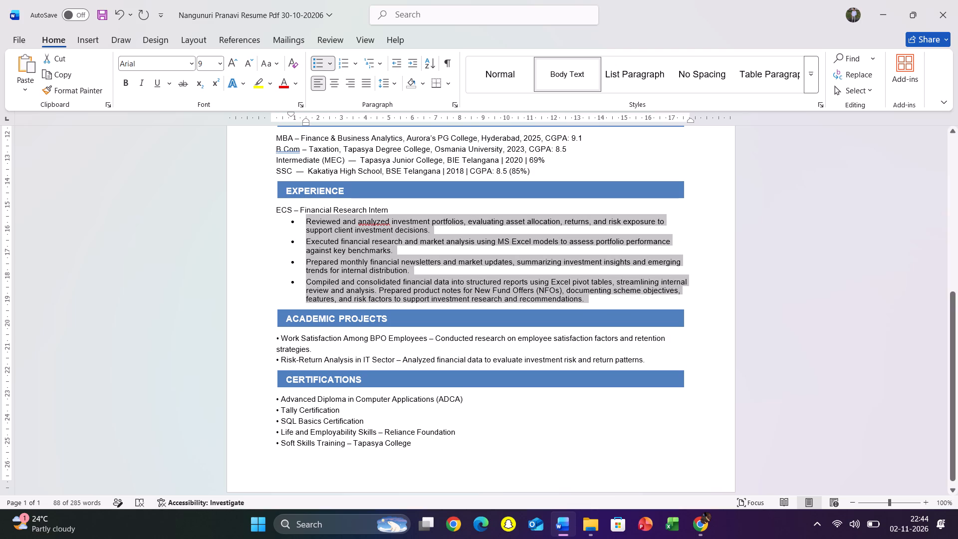
click(367, 85)
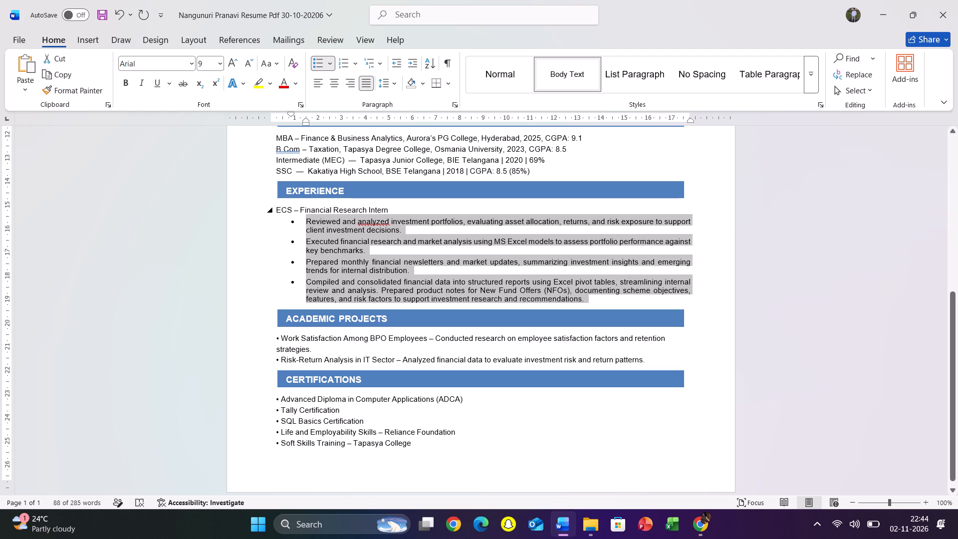
click(391, 205)
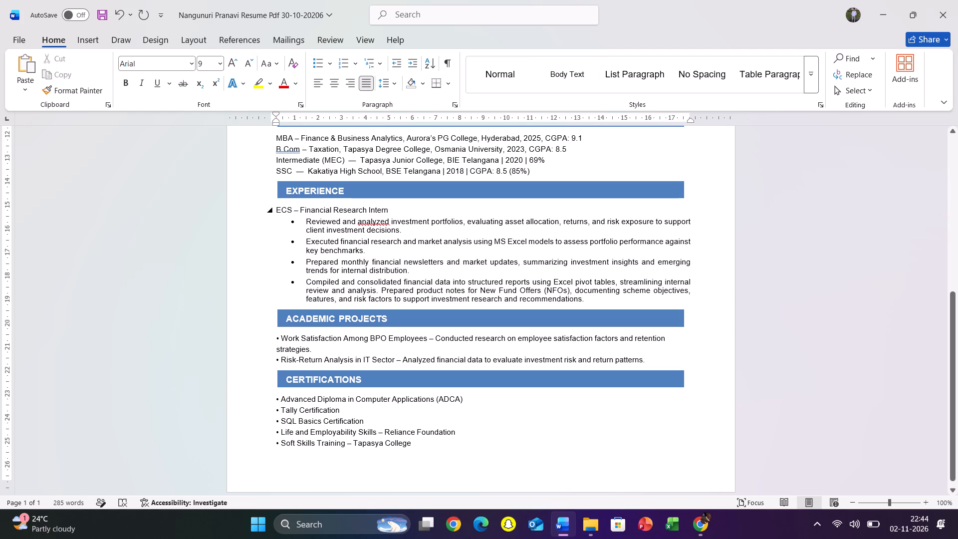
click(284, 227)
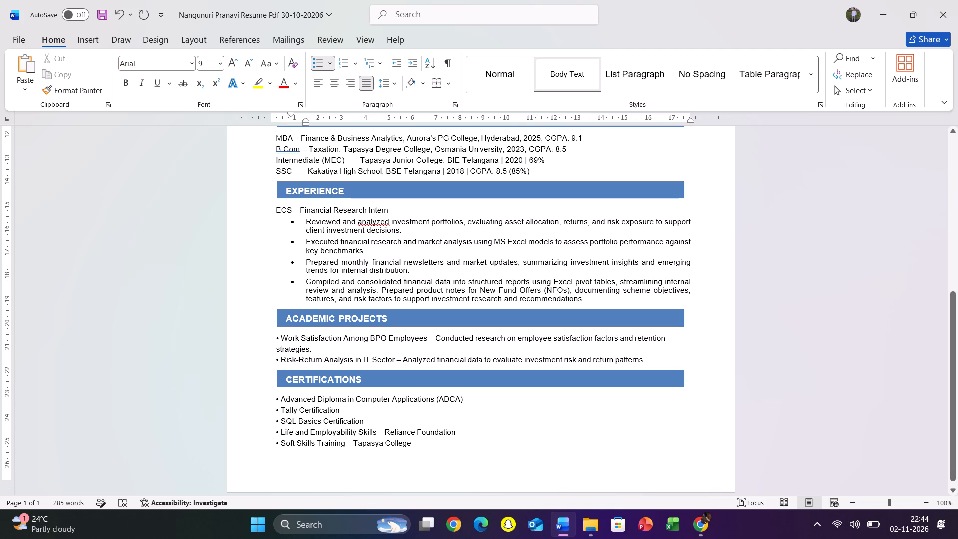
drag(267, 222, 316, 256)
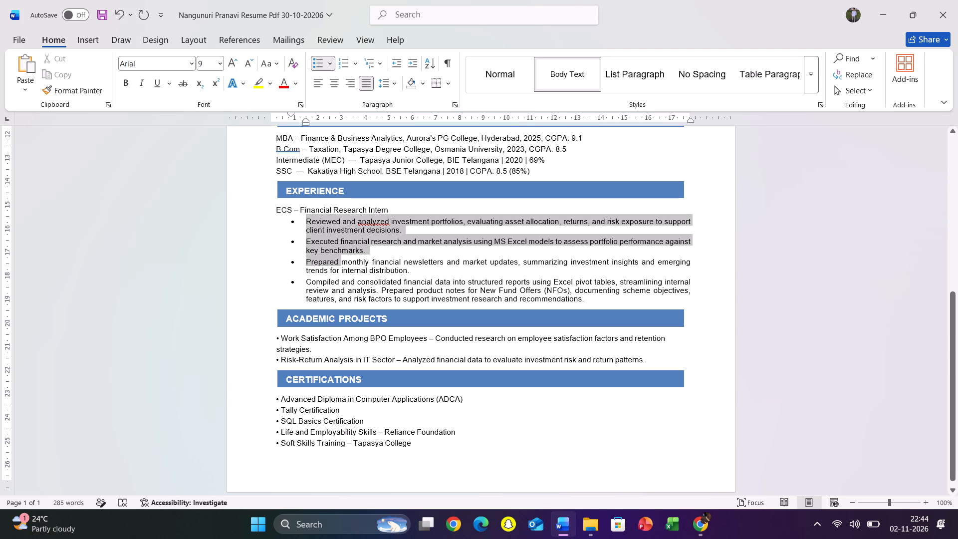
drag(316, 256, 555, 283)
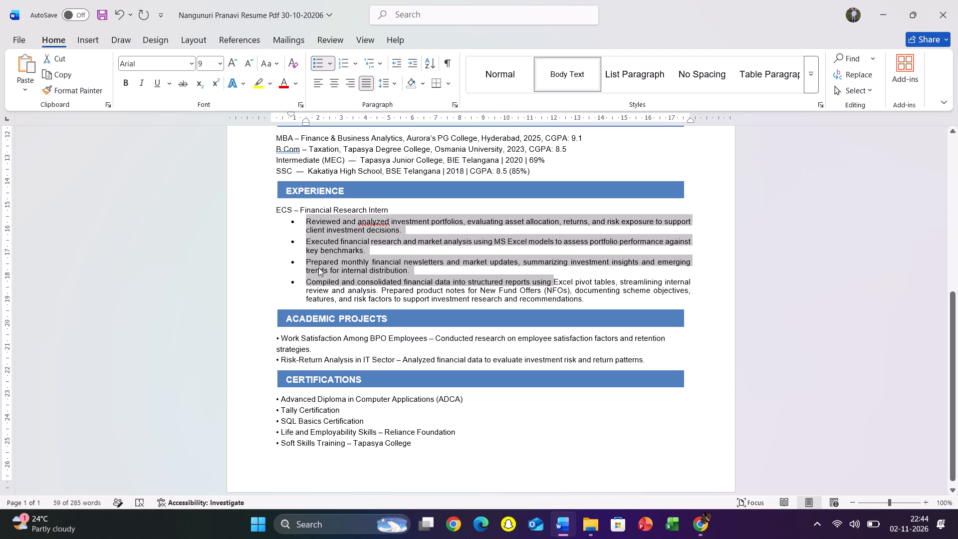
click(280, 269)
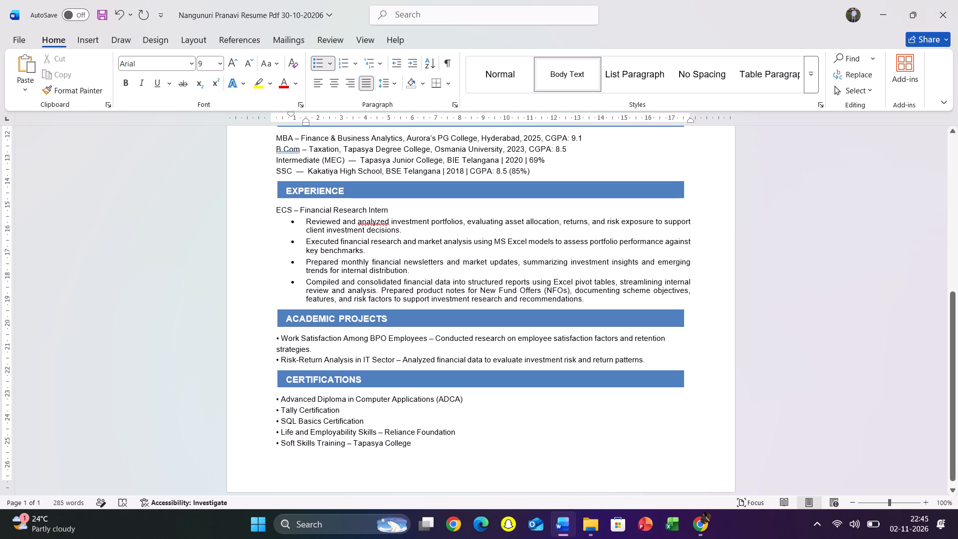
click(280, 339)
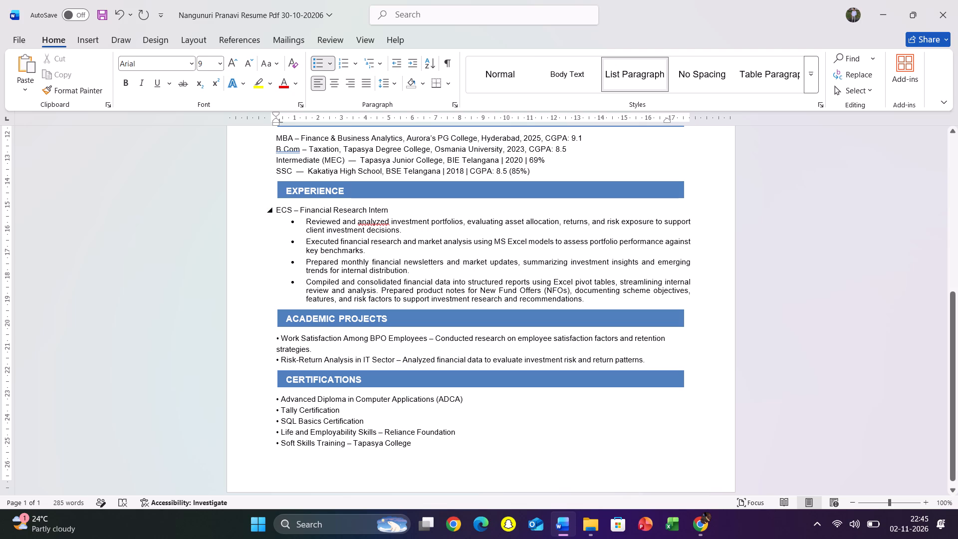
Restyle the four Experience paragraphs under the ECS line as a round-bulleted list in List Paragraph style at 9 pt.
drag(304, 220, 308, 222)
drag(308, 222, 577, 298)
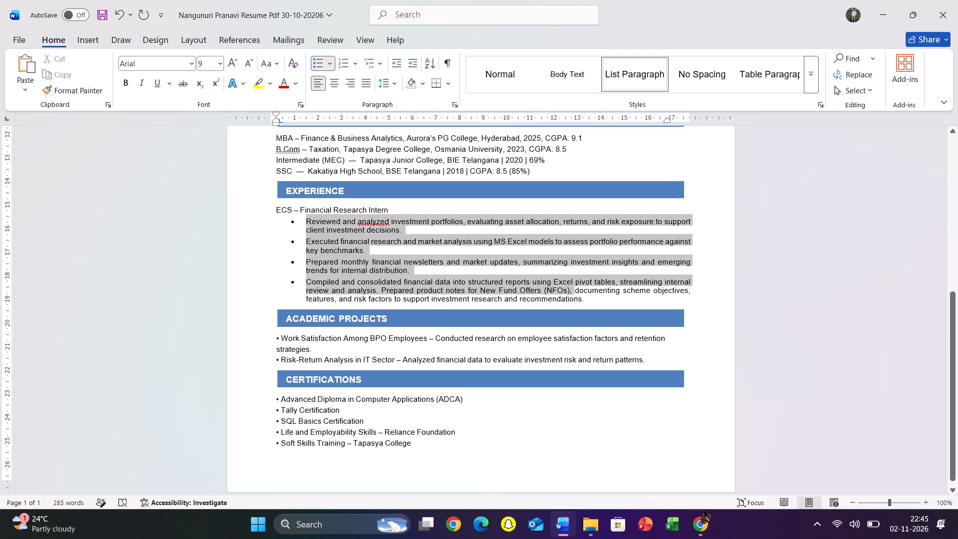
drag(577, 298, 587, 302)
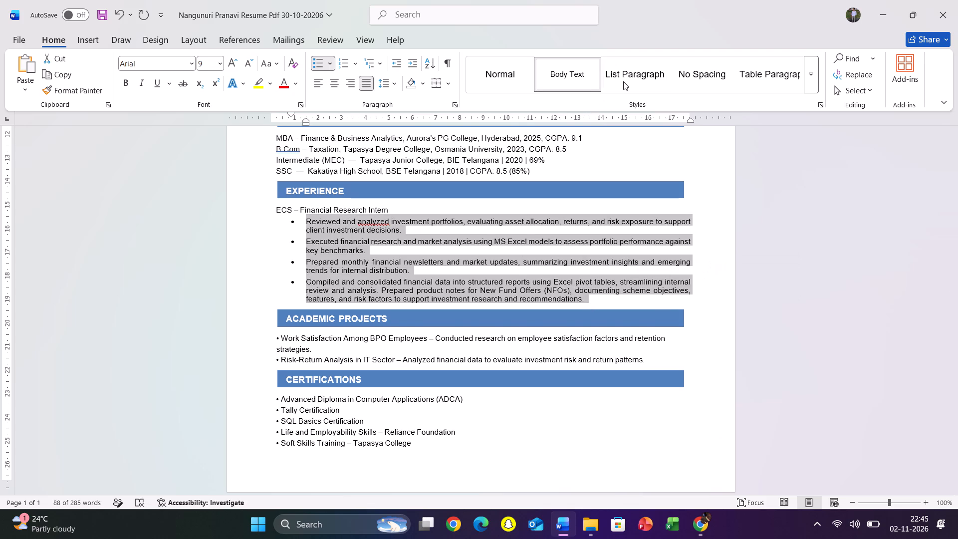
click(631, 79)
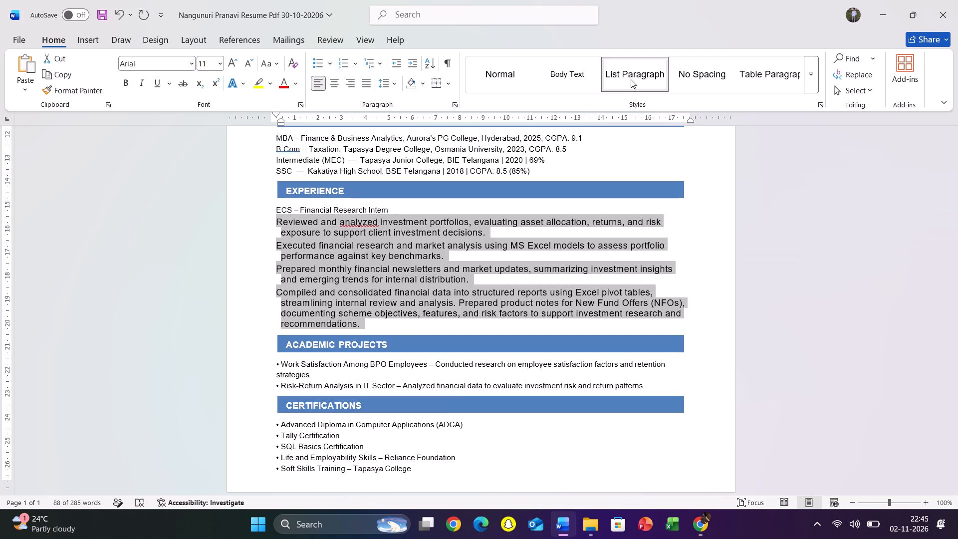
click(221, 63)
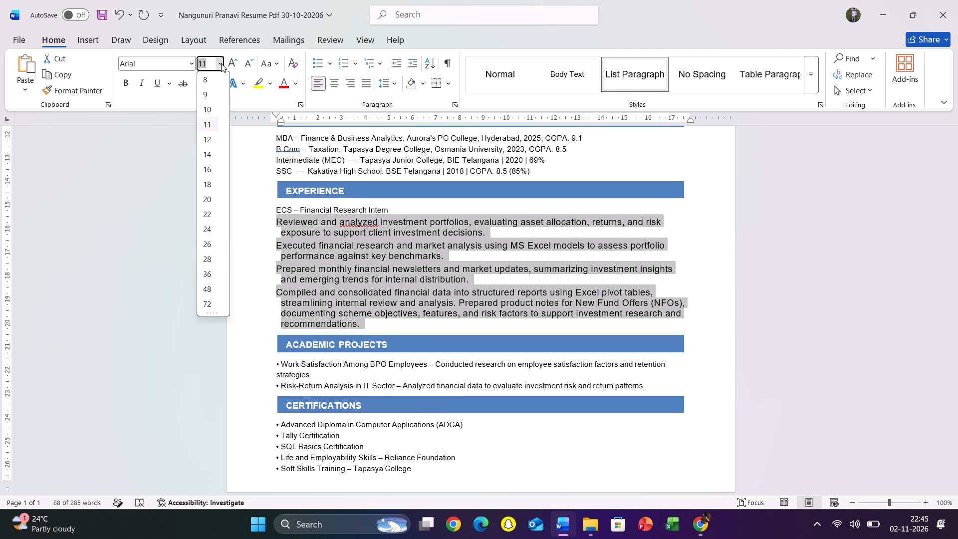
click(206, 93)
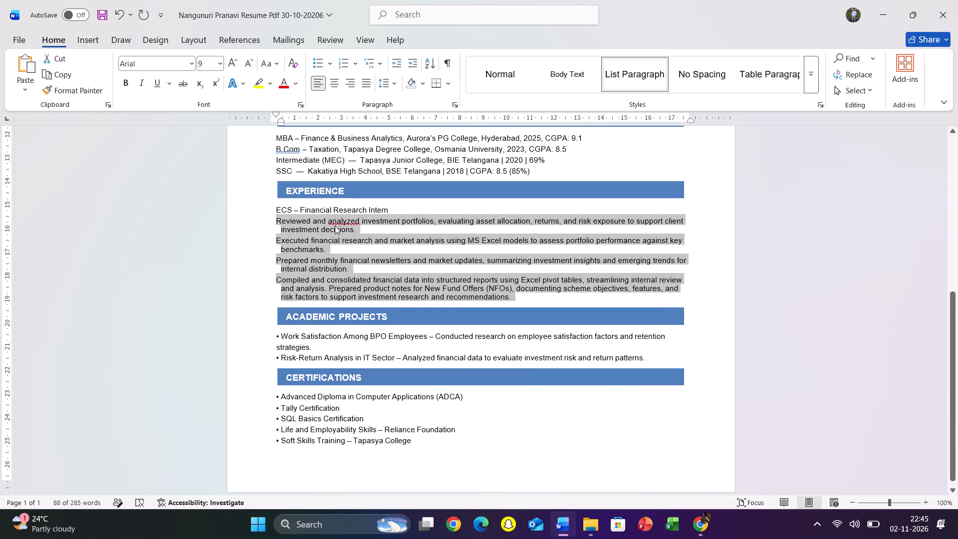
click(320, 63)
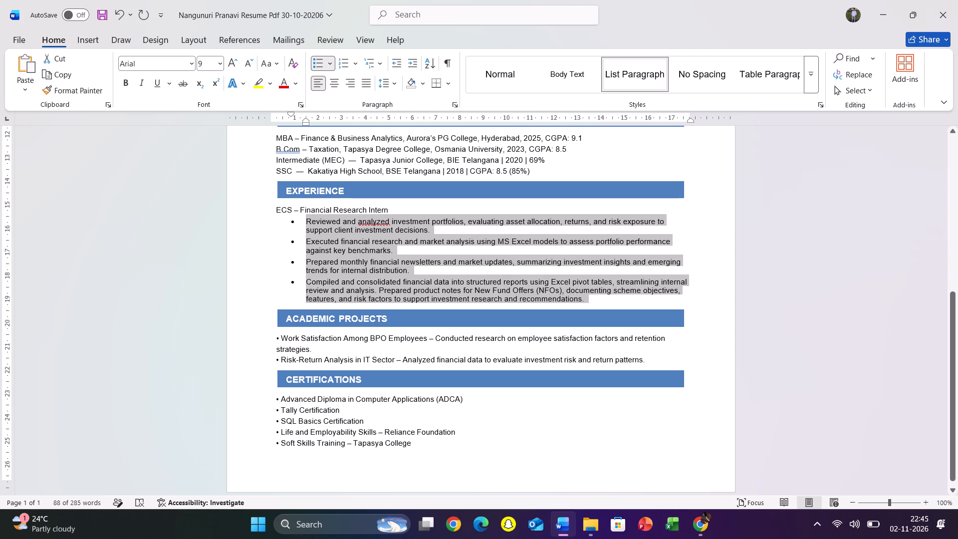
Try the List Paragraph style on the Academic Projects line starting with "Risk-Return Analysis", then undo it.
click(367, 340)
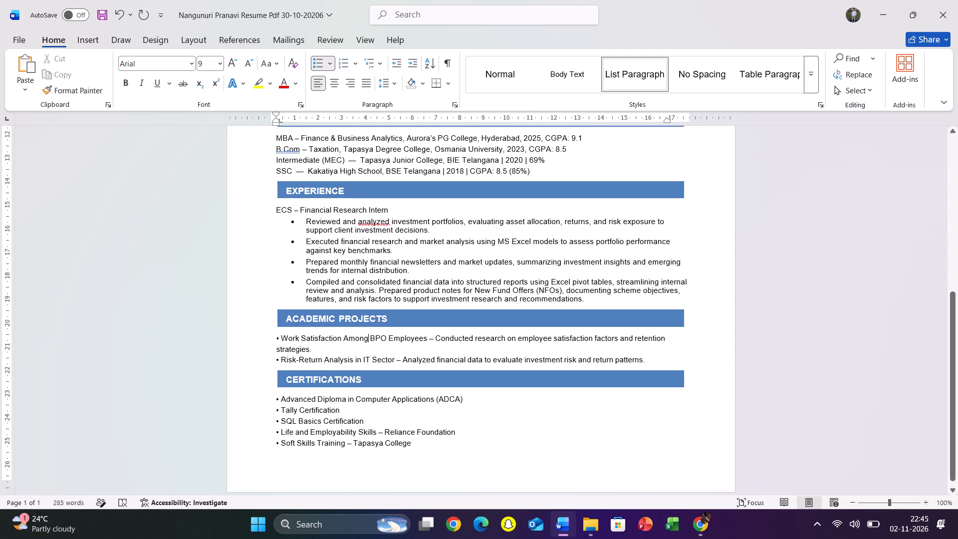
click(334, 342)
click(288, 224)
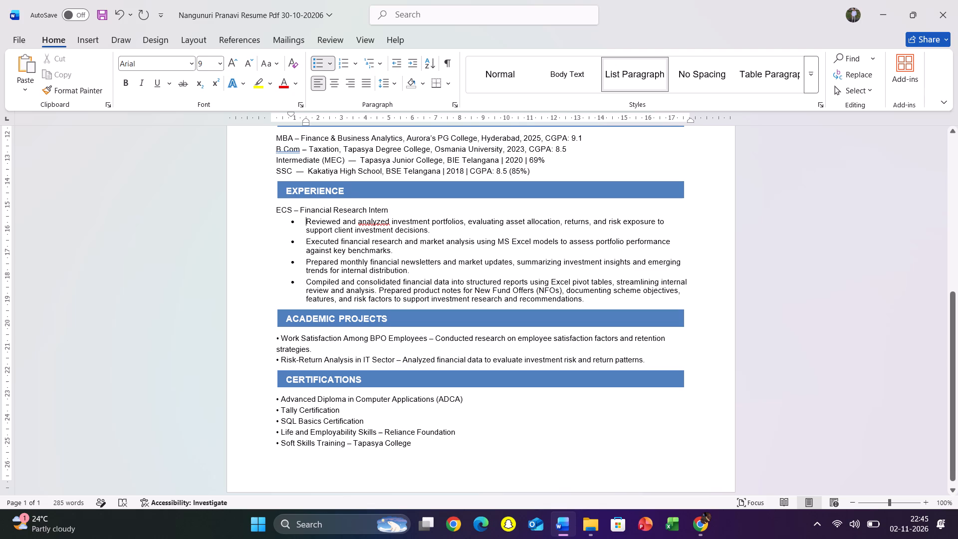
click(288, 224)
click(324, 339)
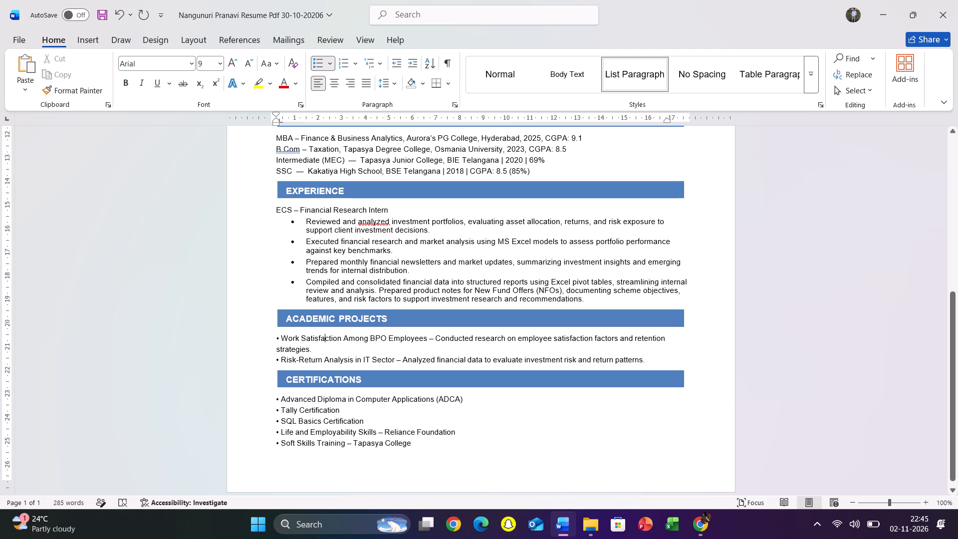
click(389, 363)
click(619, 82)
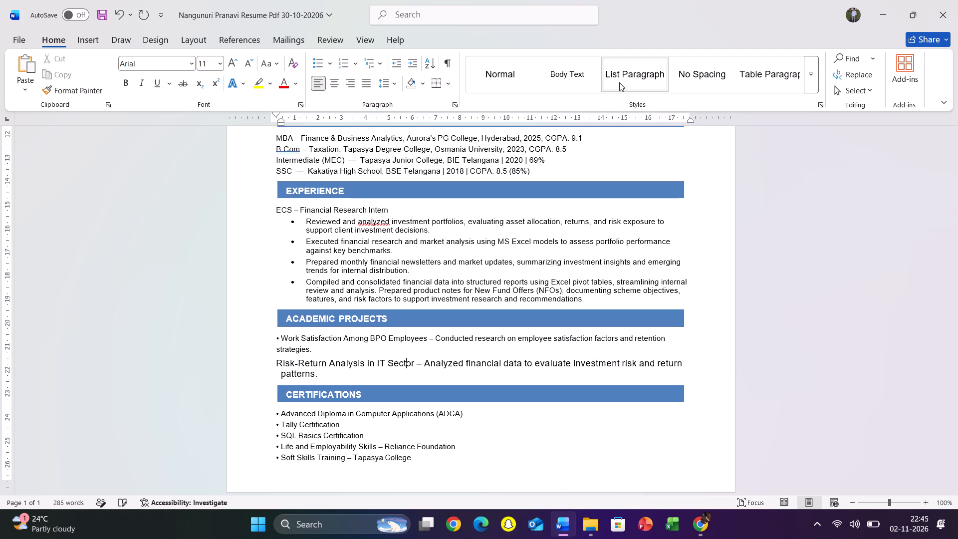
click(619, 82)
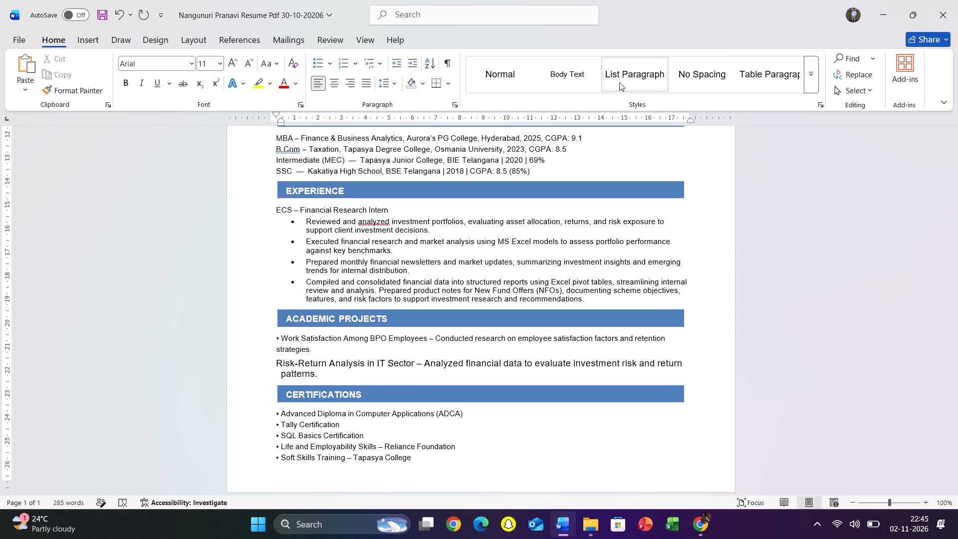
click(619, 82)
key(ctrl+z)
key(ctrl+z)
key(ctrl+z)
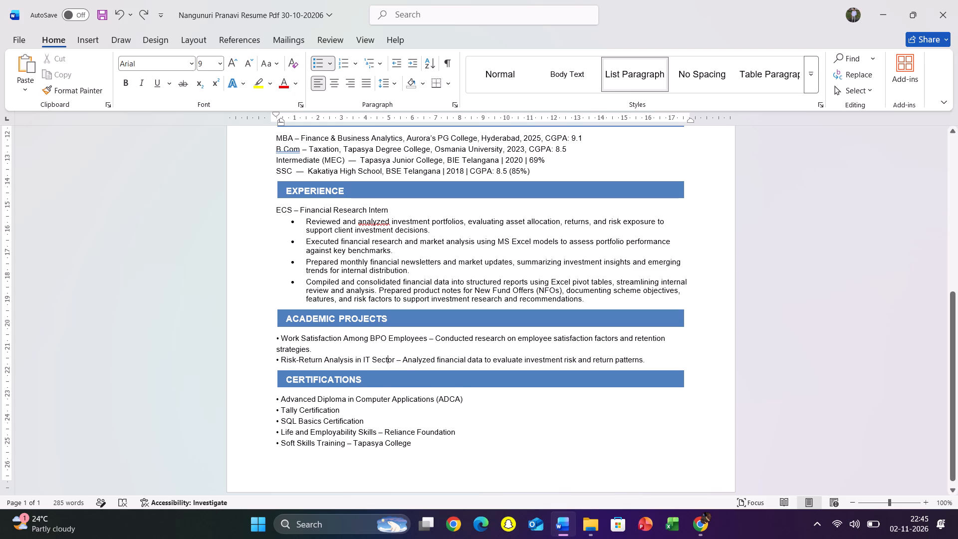
Remove the bullets and their indents from each of the four Experience paragraphs under the ECS line.
click(287, 224)
key(BackSpace)
key(BackSpace)
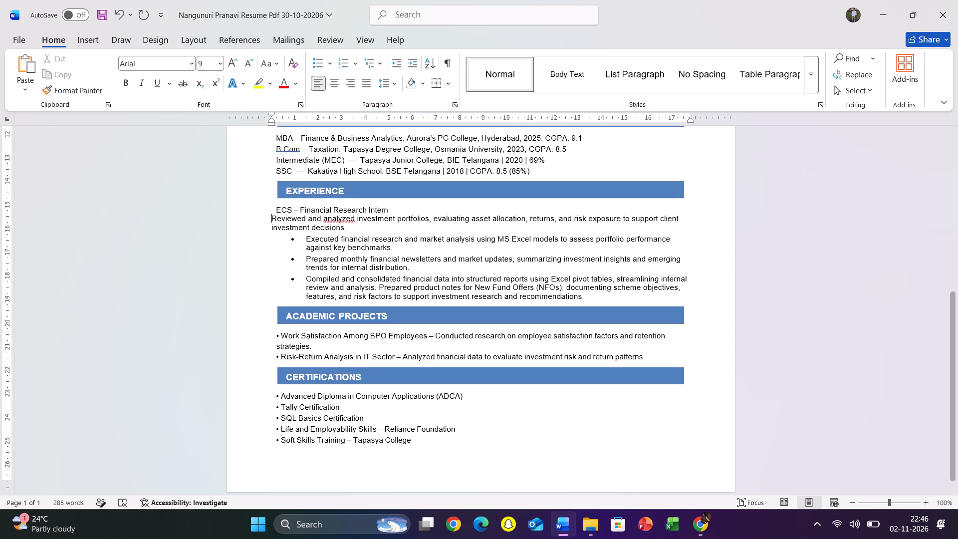
click(293, 236)
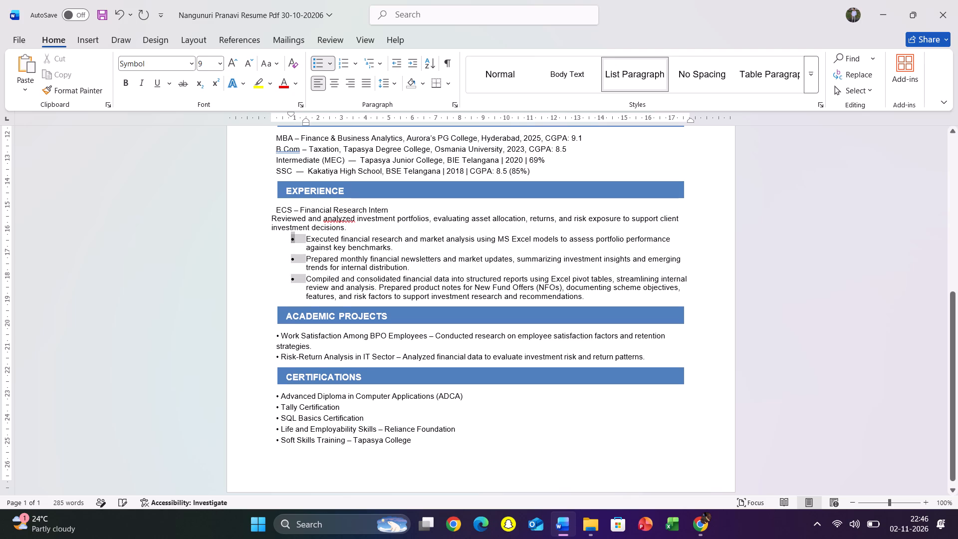
key(BackSpace)
key(BackSpace)
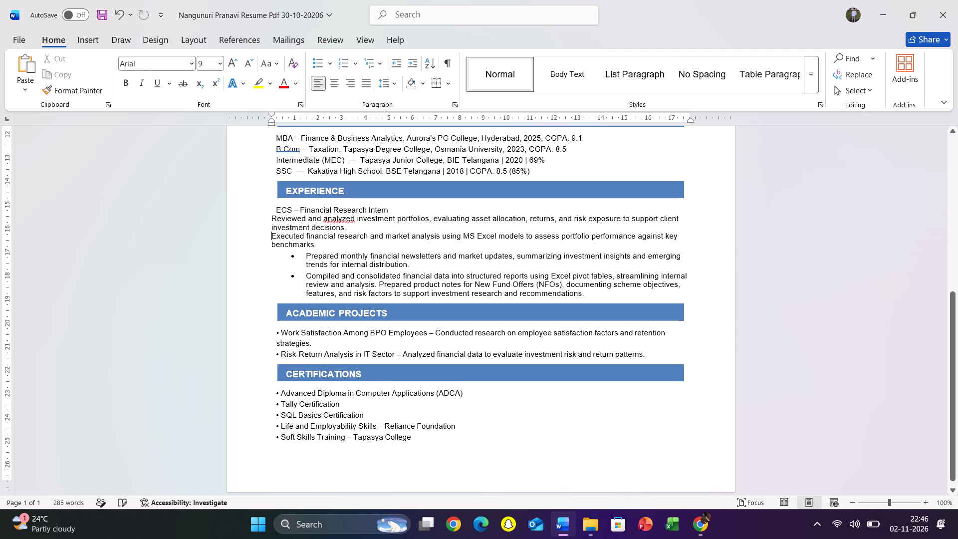
click(303, 259)
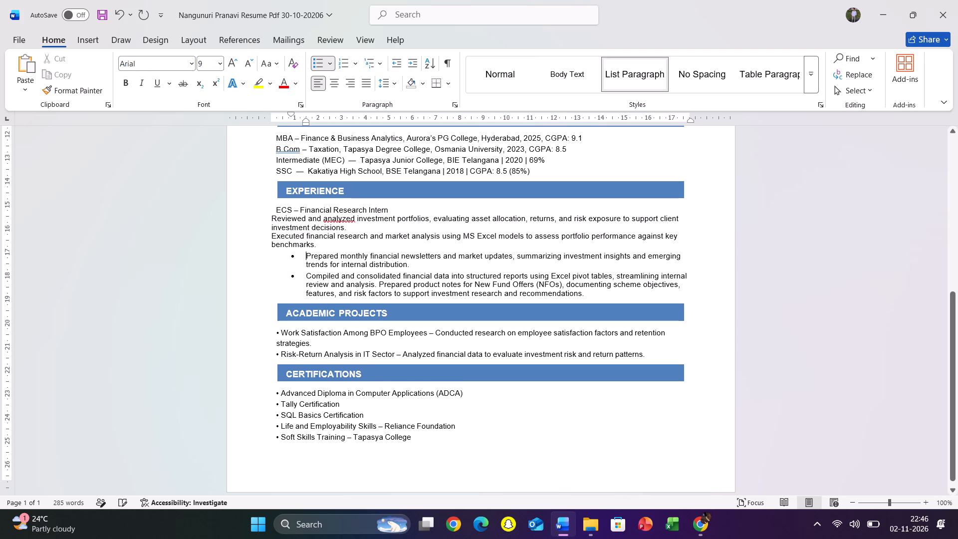
key(BackSpace)
key(BackSpace)
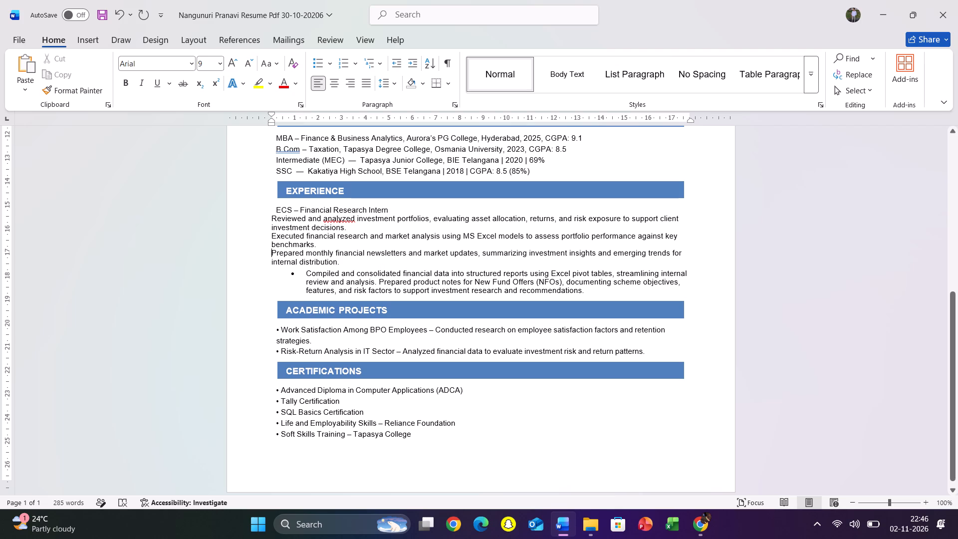
click(304, 280)
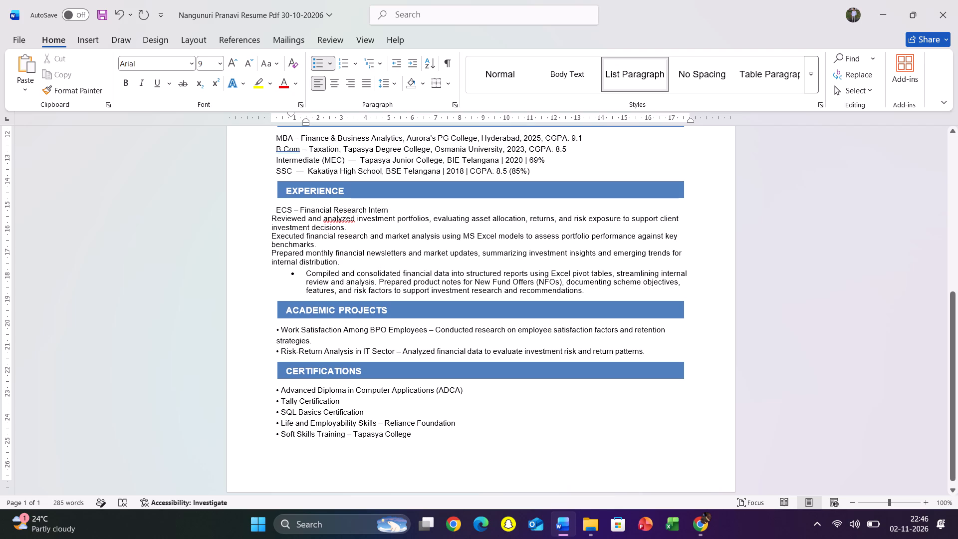
click(302, 276)
key(BackSpace)
key(BackSpace)
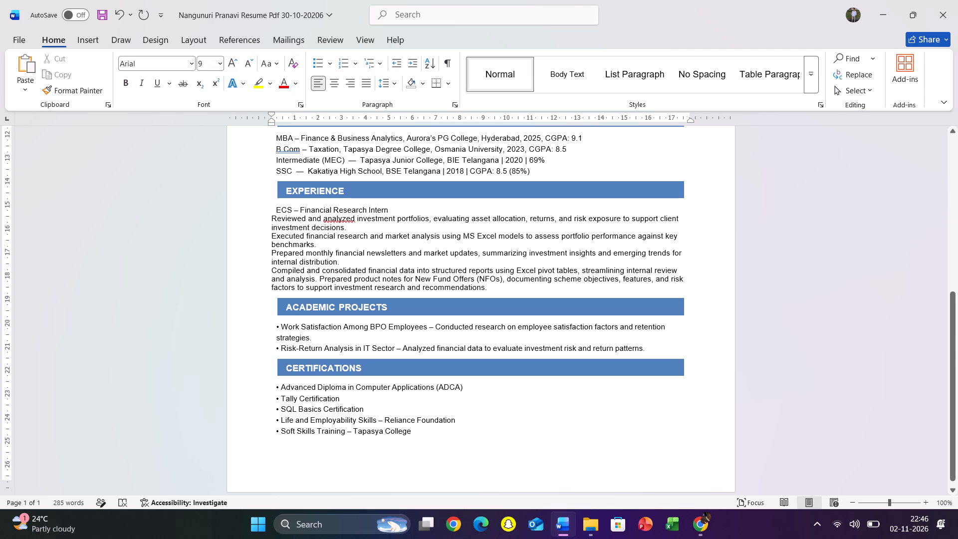
Apply the List Paragraph style to the four Experience paragraphs, clear their leftover character formatting, and set the font size to 9.
drag(269, 217, 400, 284)
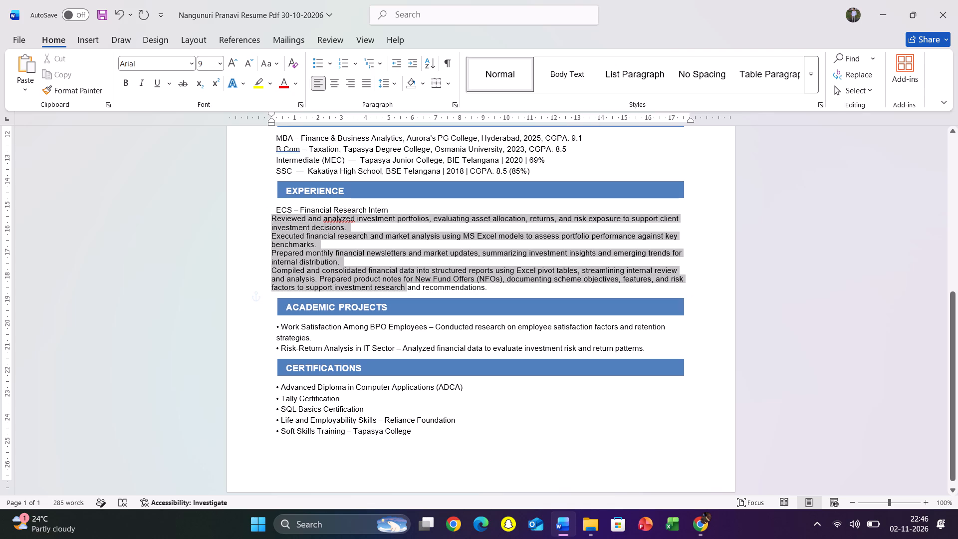
drag(400, 284, 488, 286)
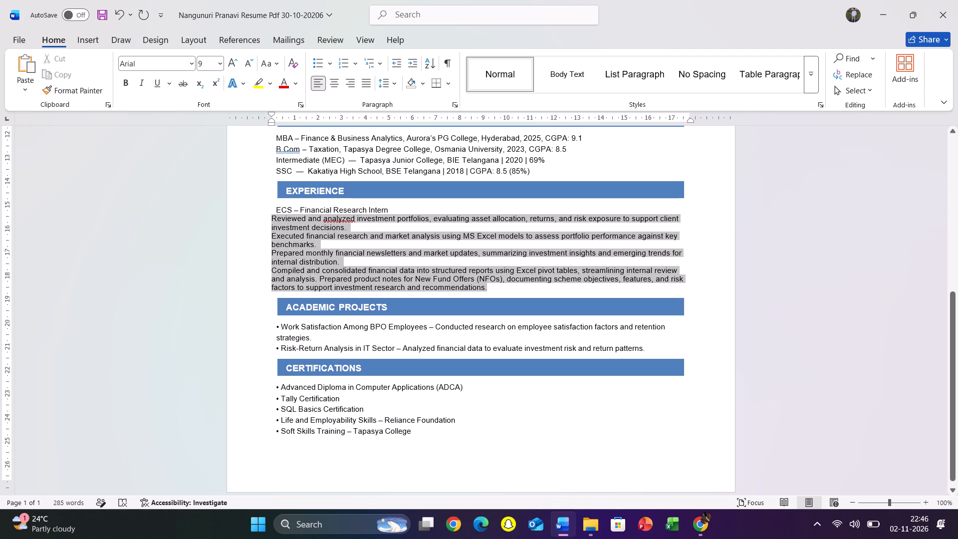
drag(488, 286, 487, 287)
click(624, 86)
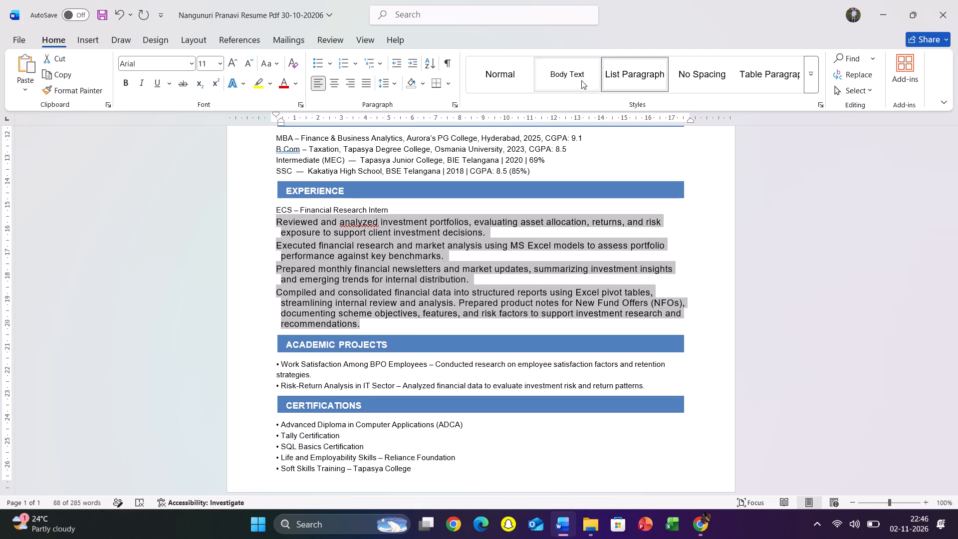
click(623, 76)
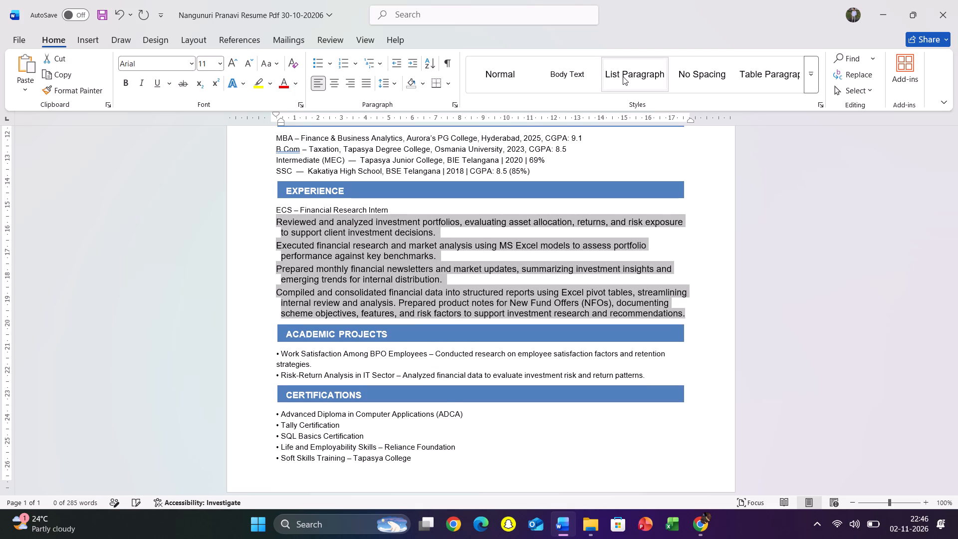
click(623, 76)
click(623, 76)
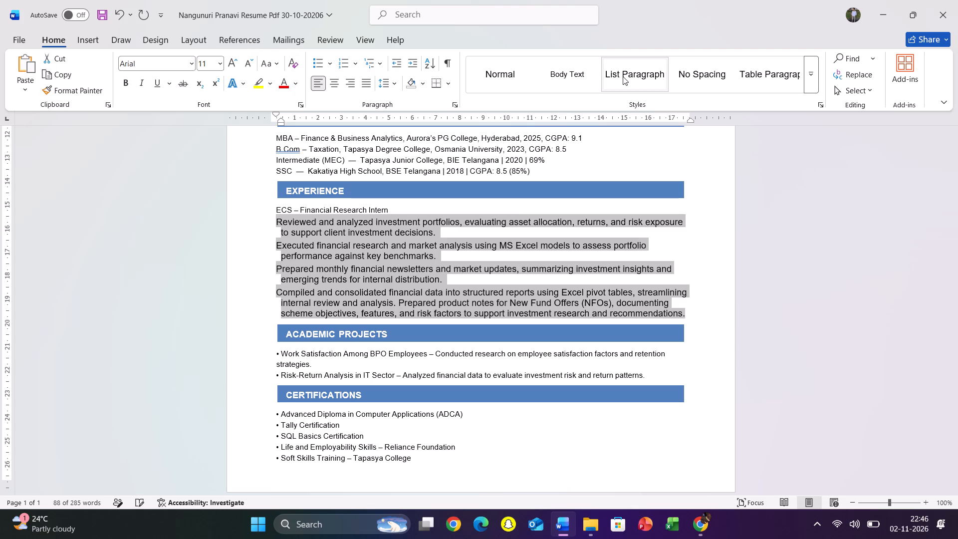
click(219, 65)
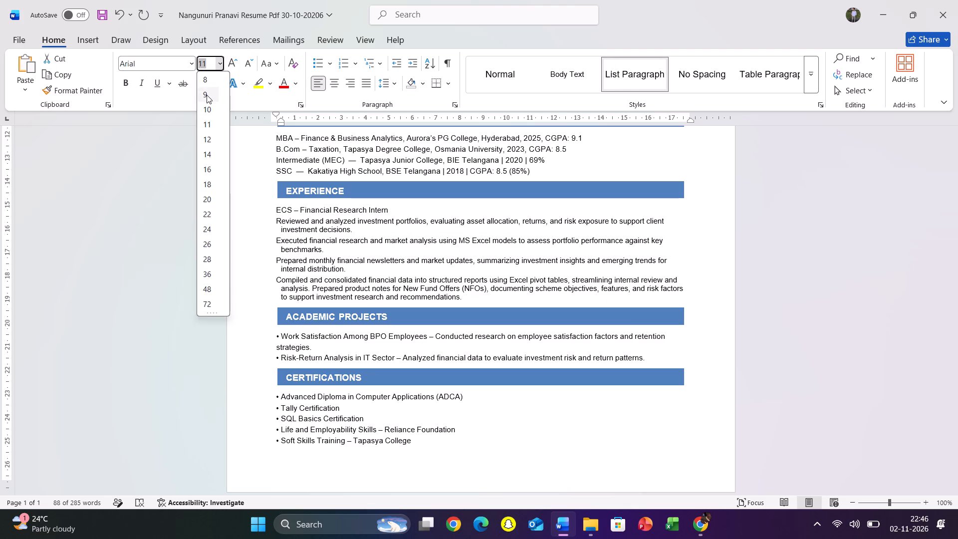
click(207, 95)
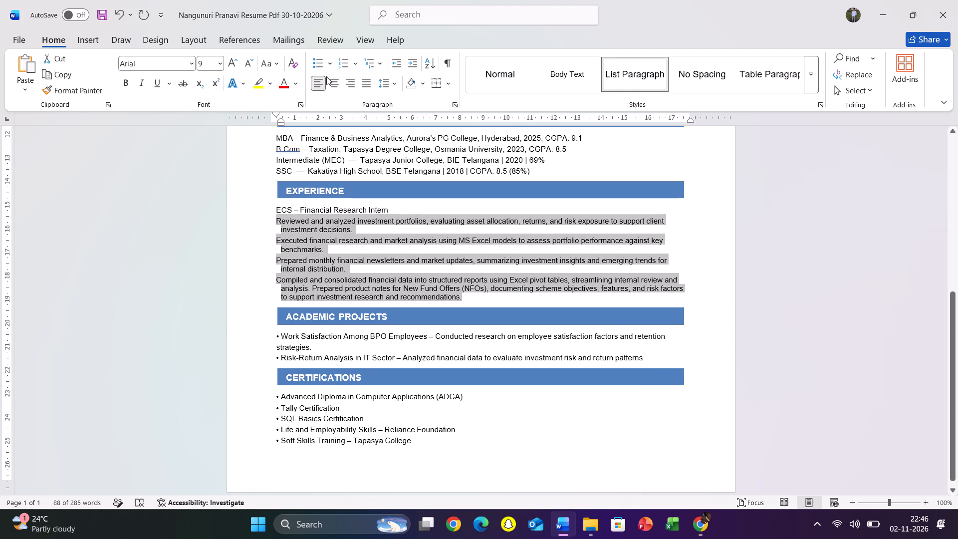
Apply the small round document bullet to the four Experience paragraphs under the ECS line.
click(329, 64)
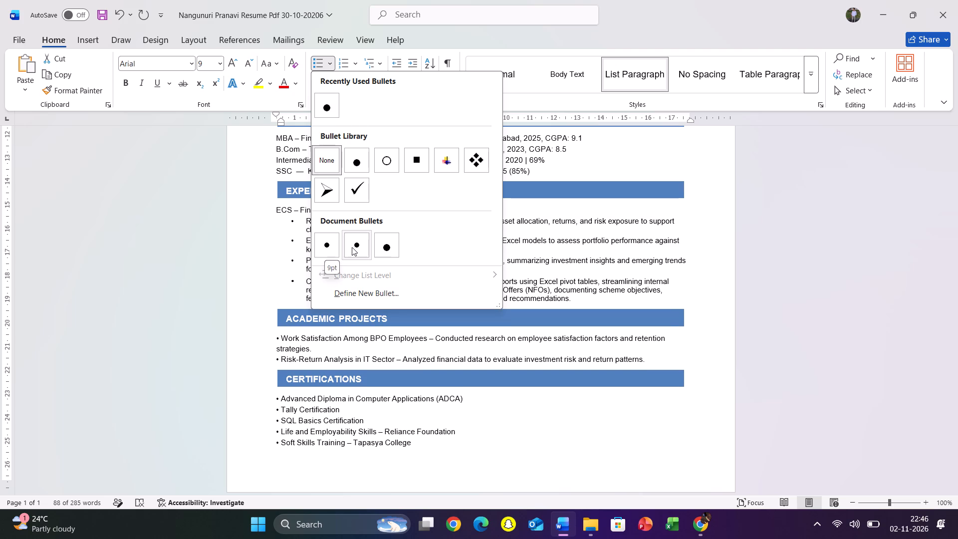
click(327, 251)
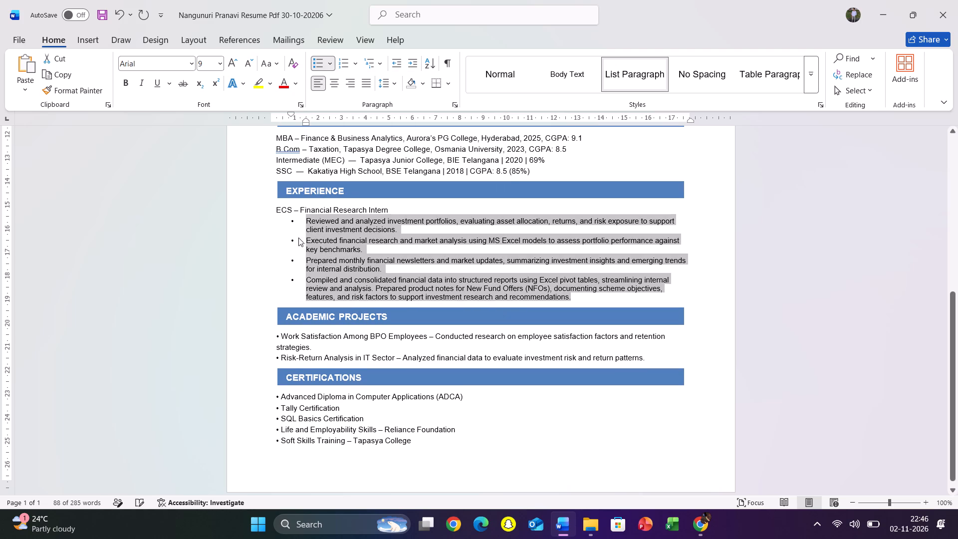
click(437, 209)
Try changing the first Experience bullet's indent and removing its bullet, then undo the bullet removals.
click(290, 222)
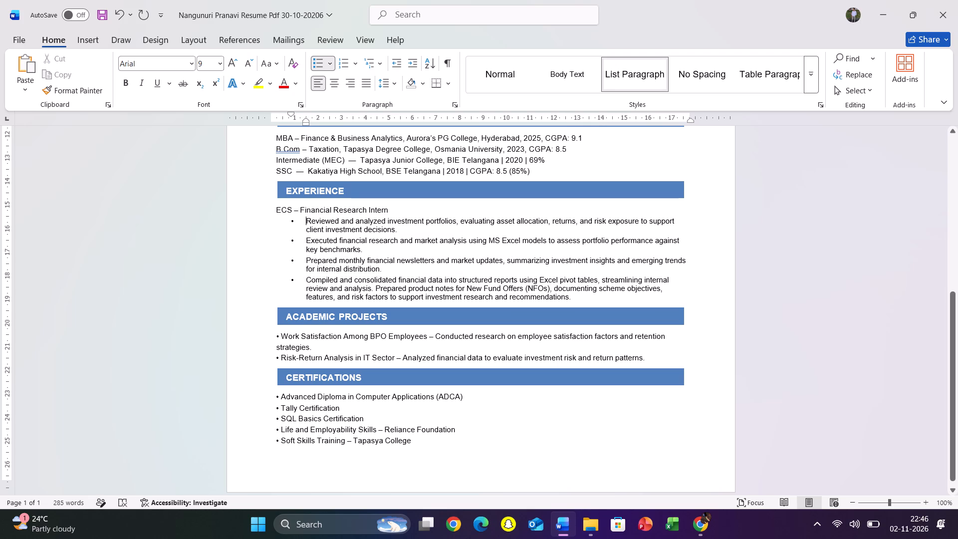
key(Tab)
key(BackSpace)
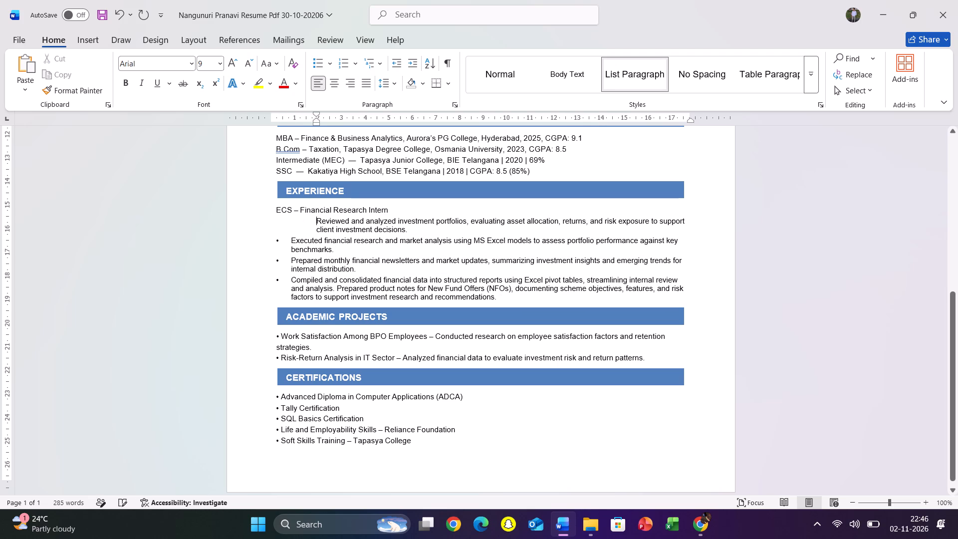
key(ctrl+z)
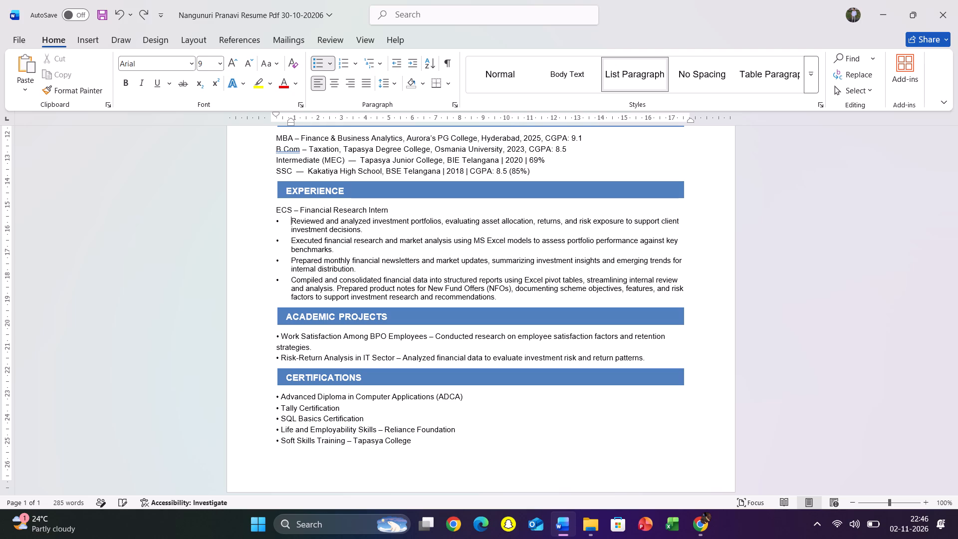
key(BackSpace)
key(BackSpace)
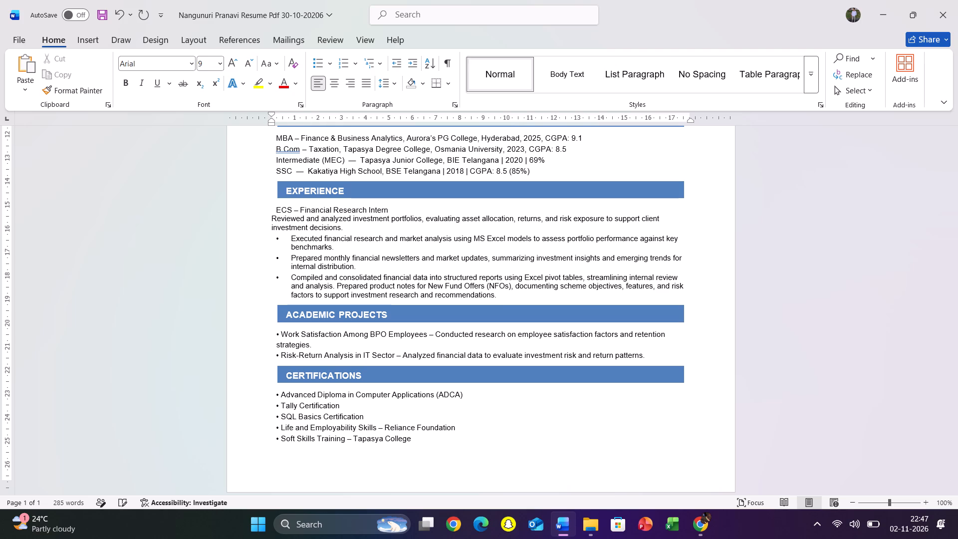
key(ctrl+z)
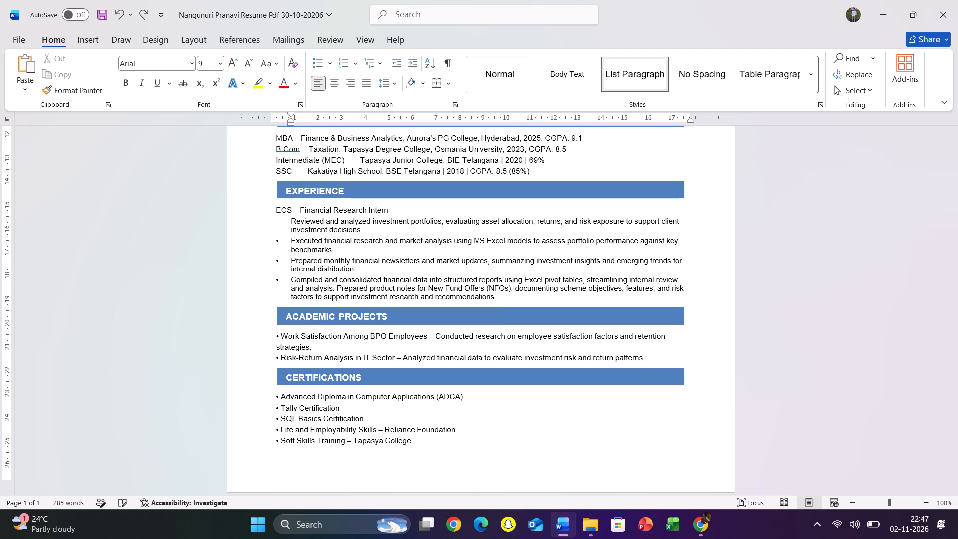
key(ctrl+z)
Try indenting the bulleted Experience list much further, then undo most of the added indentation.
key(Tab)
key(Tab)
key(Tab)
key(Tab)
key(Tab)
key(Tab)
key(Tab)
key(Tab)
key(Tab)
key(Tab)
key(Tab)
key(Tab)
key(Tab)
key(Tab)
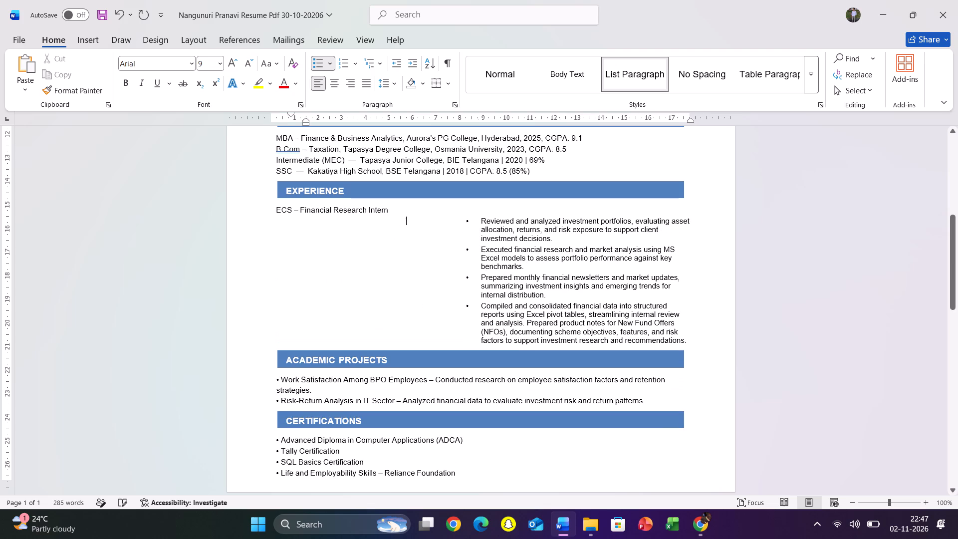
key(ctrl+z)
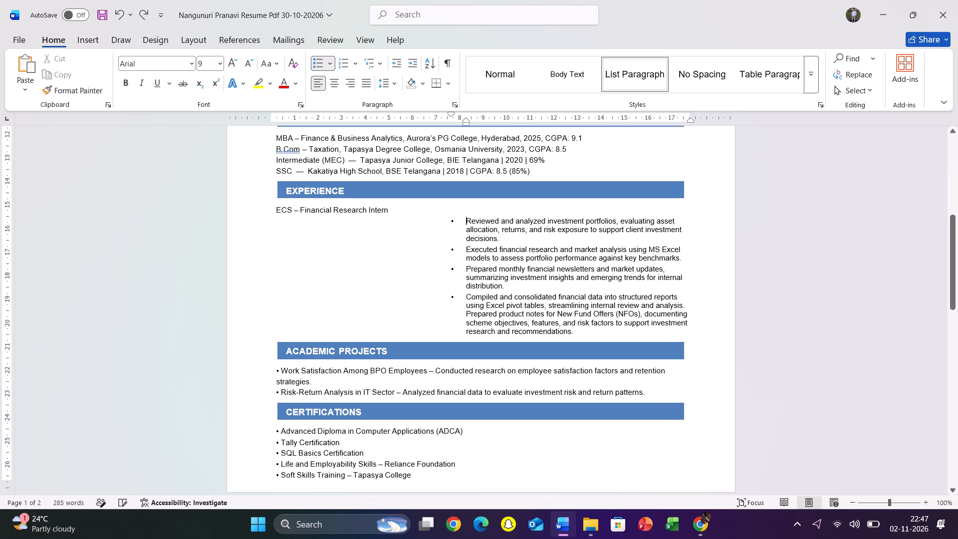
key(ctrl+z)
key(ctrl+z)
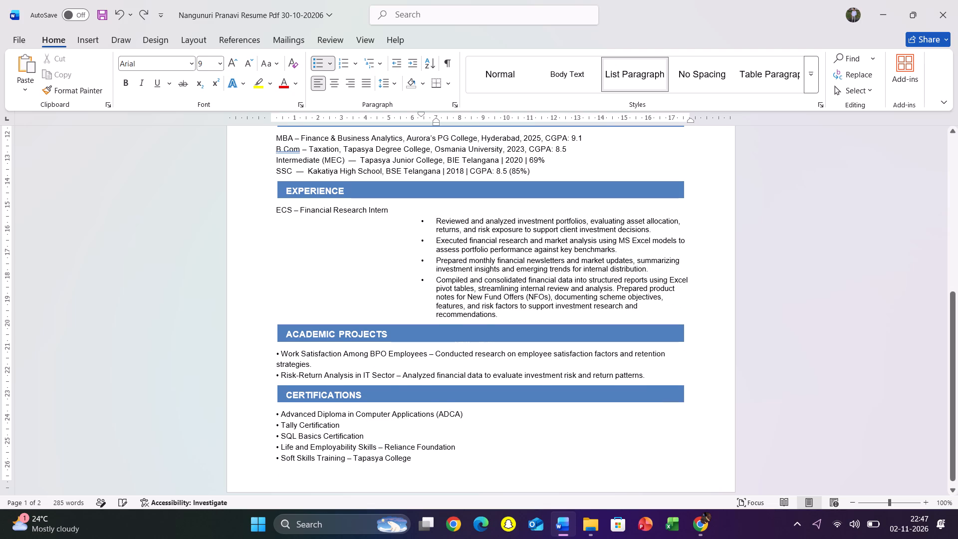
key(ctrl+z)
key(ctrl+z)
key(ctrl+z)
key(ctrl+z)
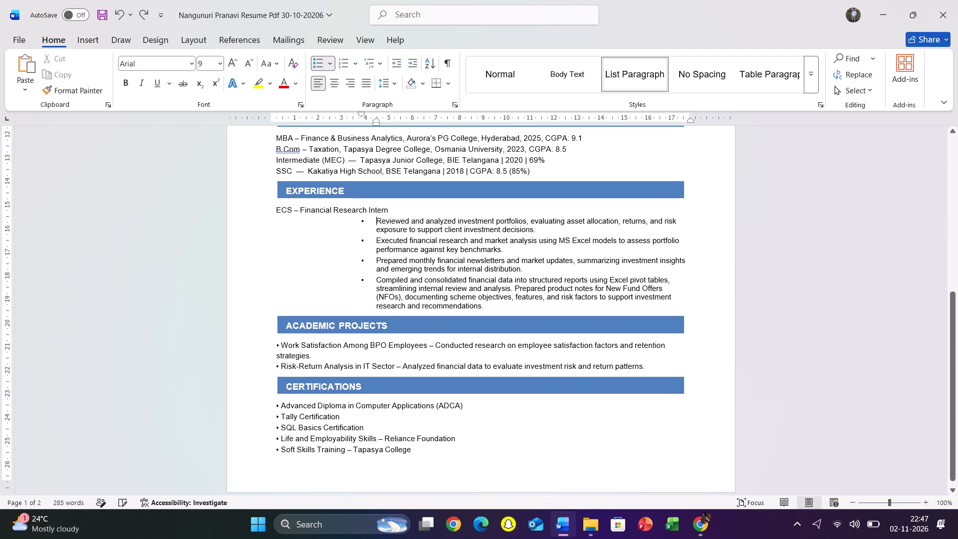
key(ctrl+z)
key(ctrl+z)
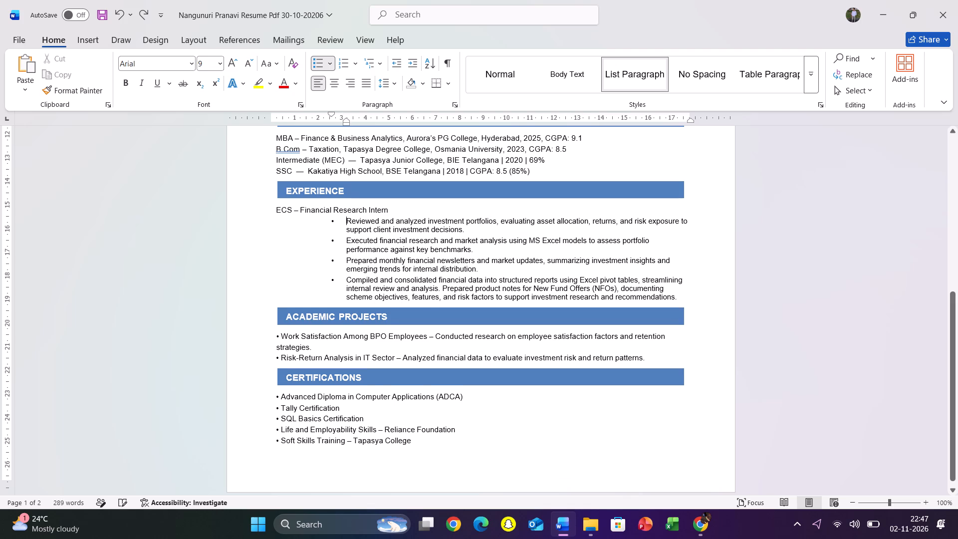
Strip the list formatting from the "Reviewed and analyzed" and "Executed financial research" paragraphs by joining each to the preceding paragraph and splitting it again.
key(ctrl+BackSpace)
key(Return)
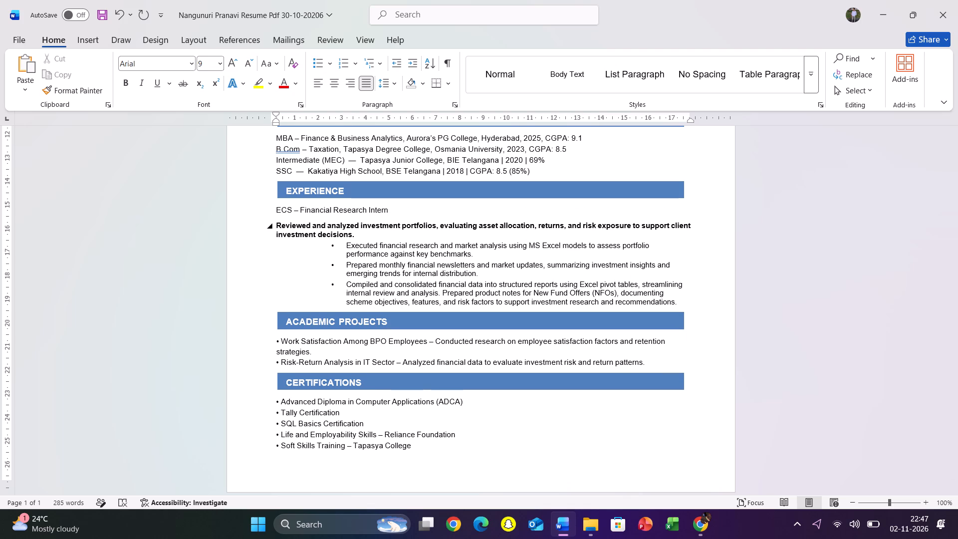
click(341, 244)
key(BackSpace)
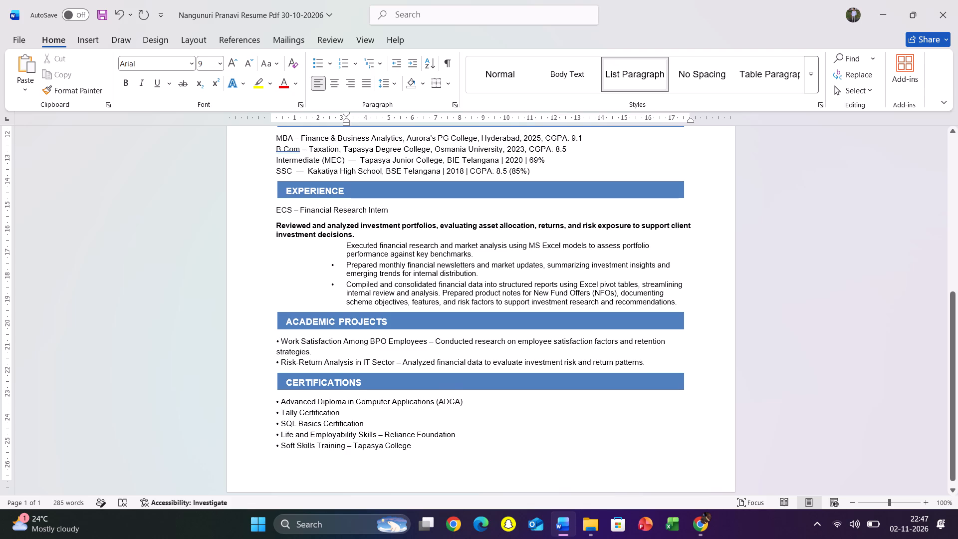
key(ctrl+BackSpace)
key(Return)
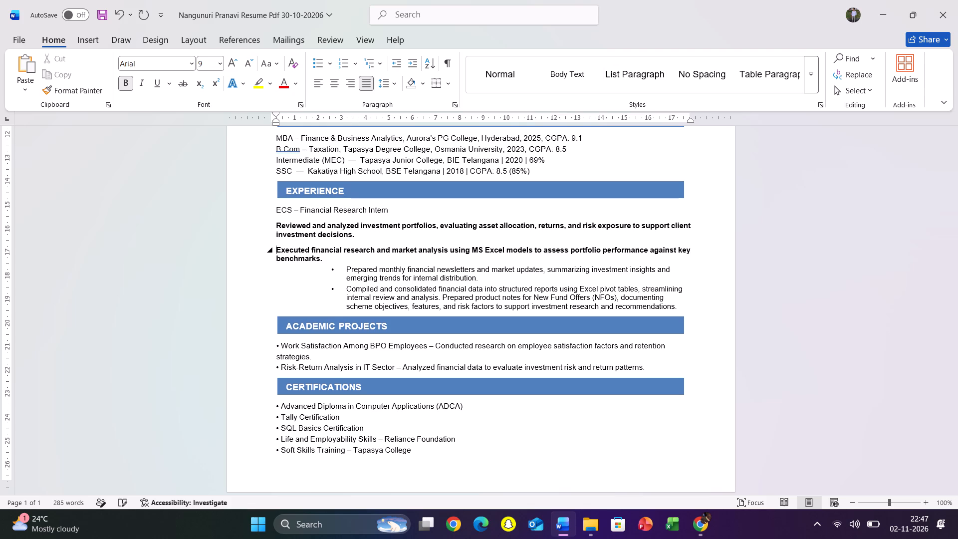
Strip the list formatting from the "Prepared monthly" and "Compiled and consolidated" paragraphs by joining each to the preceding paragraph and splitting it again.
click(348, 271)
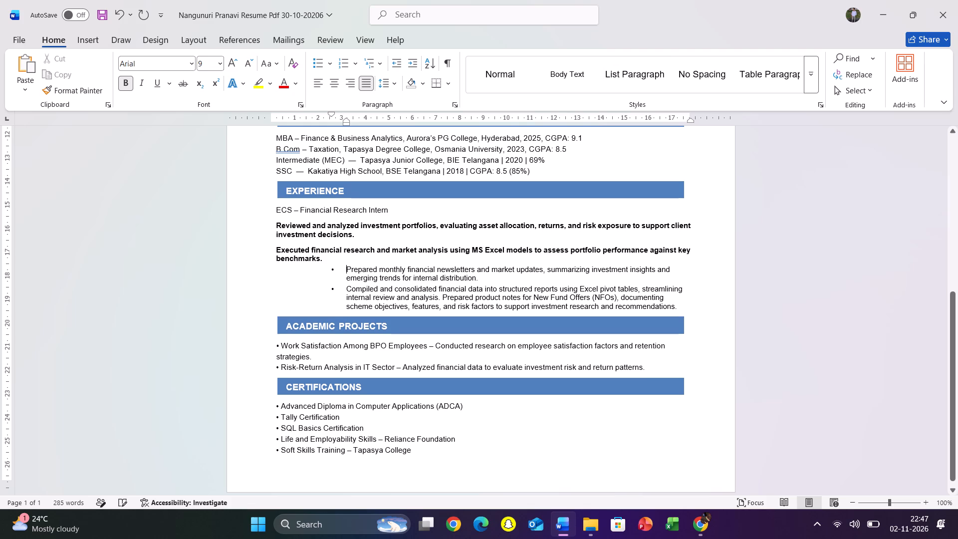
key(BackSpace)
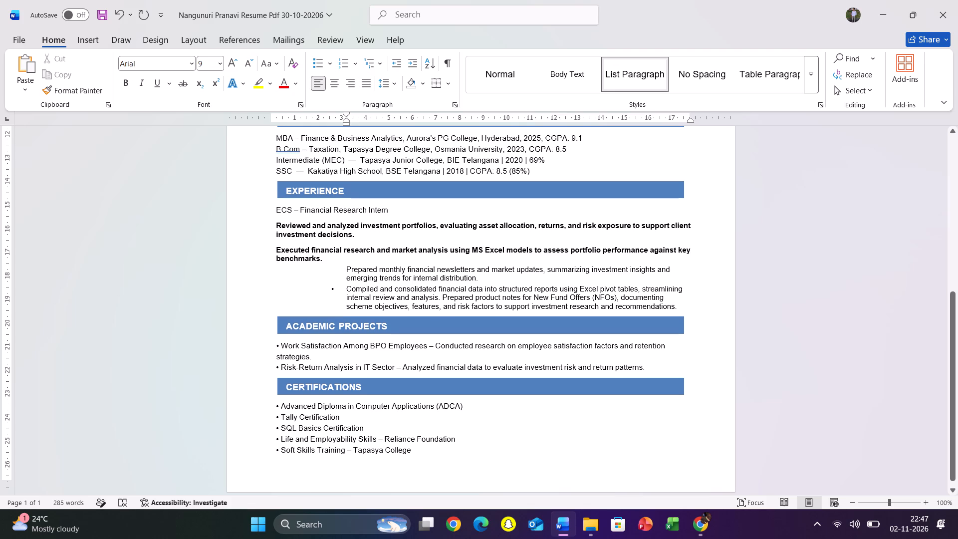
key(ctrl+BackSpace)
key(Return)
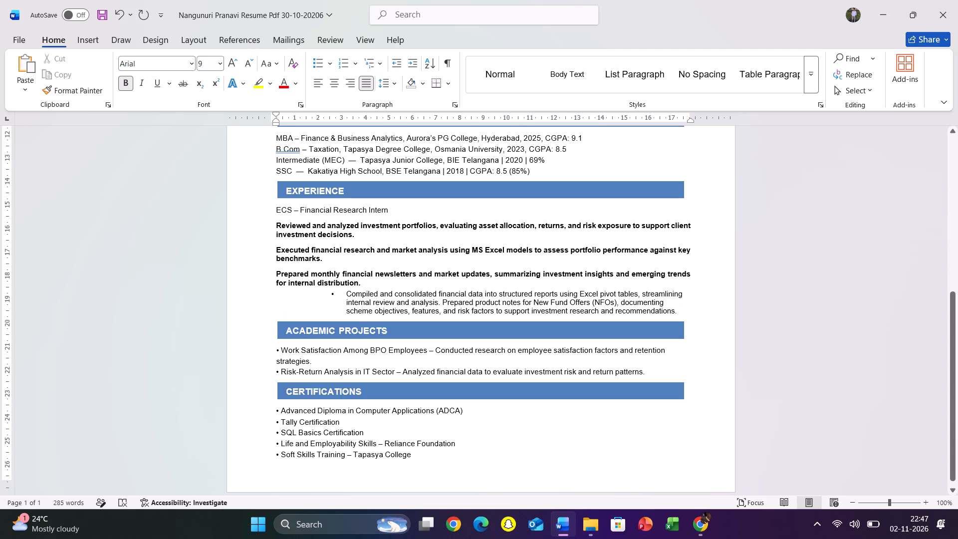
click(343, 300)
key(Up)
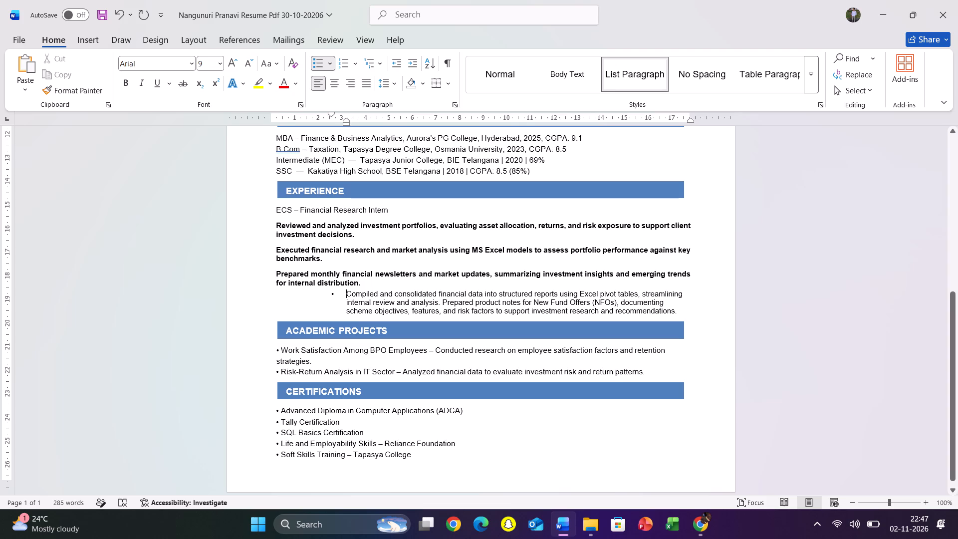
key(BackSpace)
key(BackSpace)
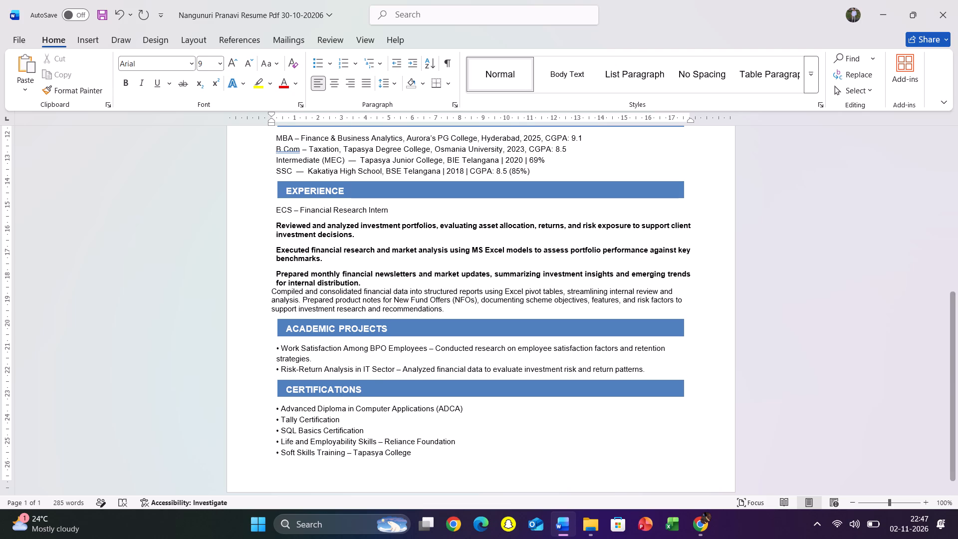
key(ctrl+BackSpace)
key(Return)
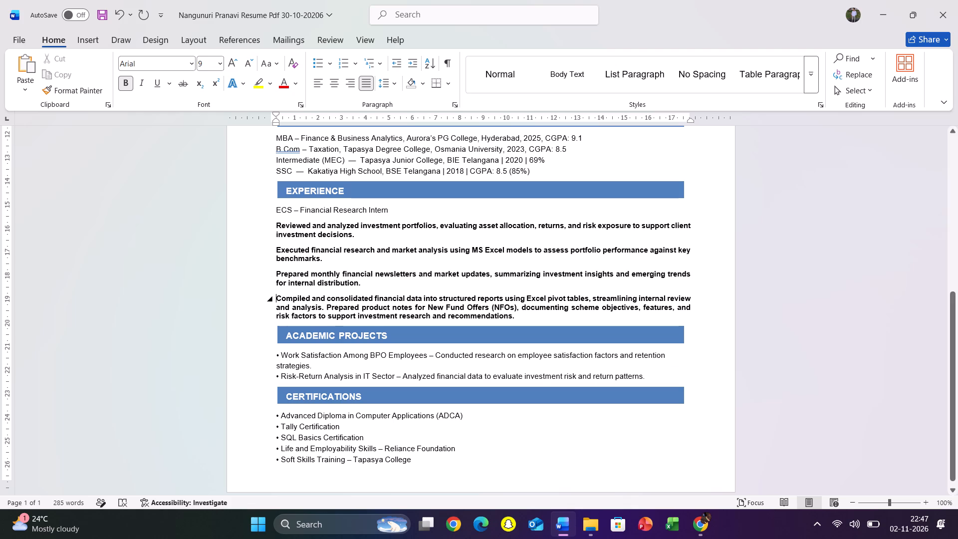
Remove the remaining small left indent from each of the four Experience paragraphs, keeping them as separate paragraphs.
click(276, 224)
key(BackSpace)
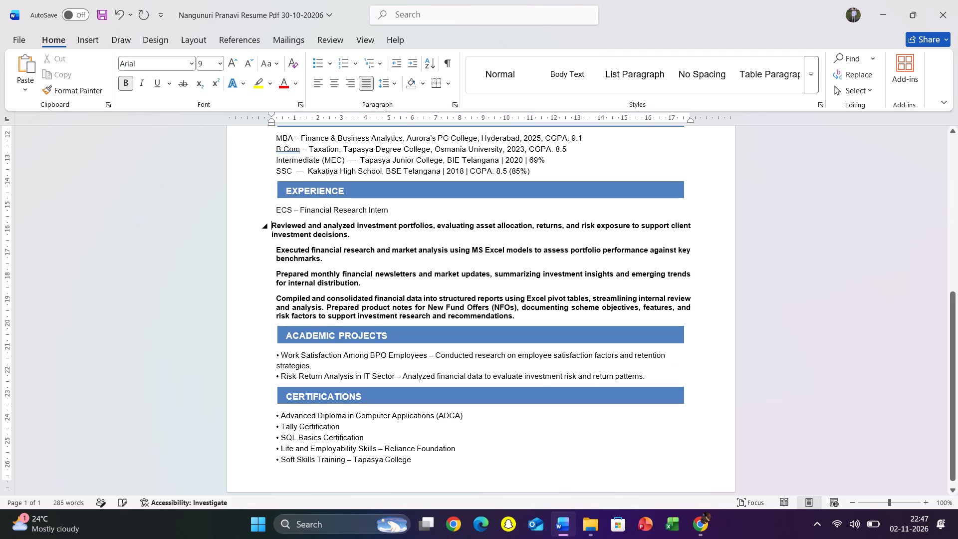
key(BackSpace)
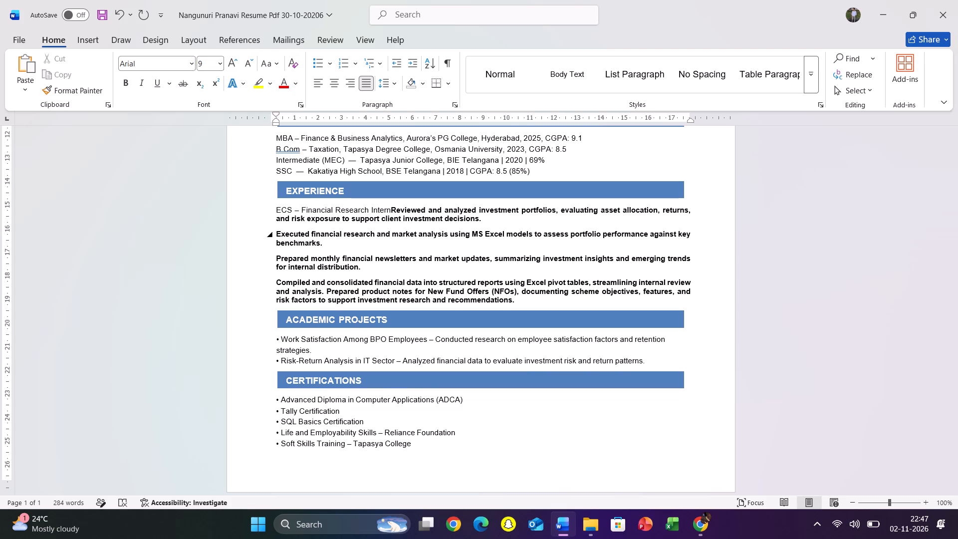
key(Return)
key(BackSpace)
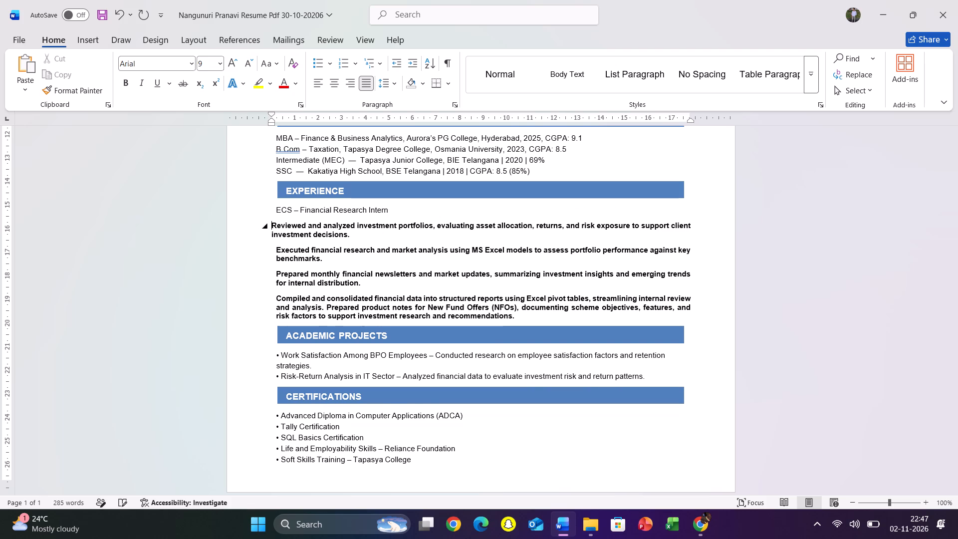
click(276, 250)
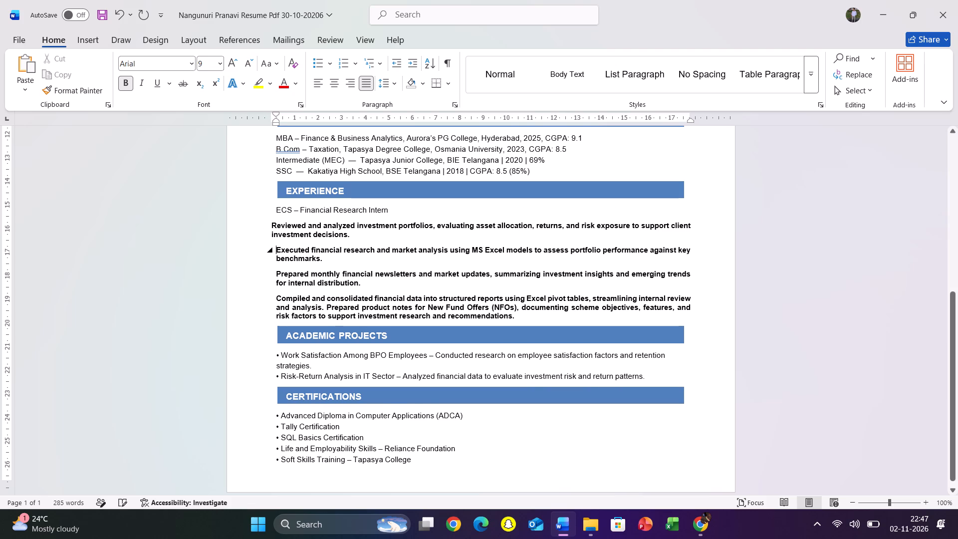
key(BackSpace)
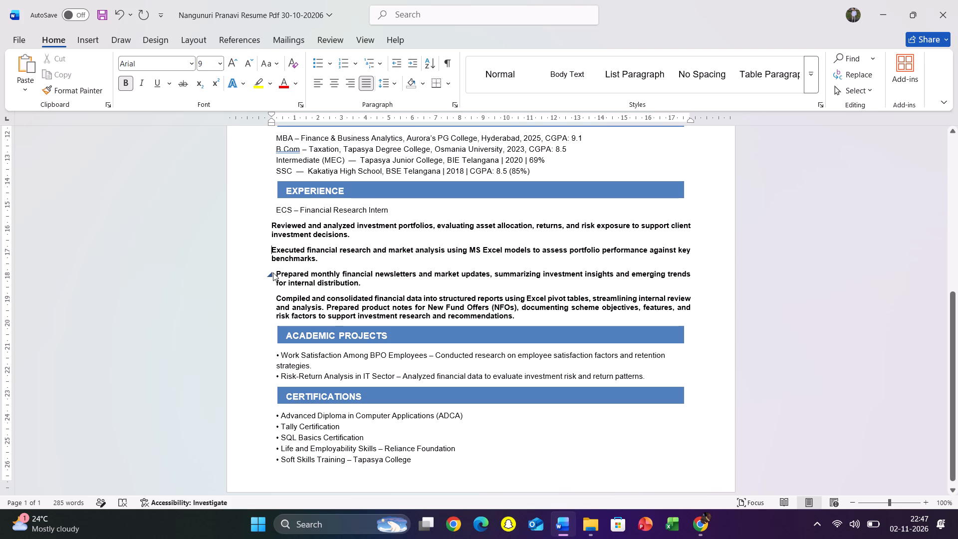
click(275, 273)
key(BackSpace)
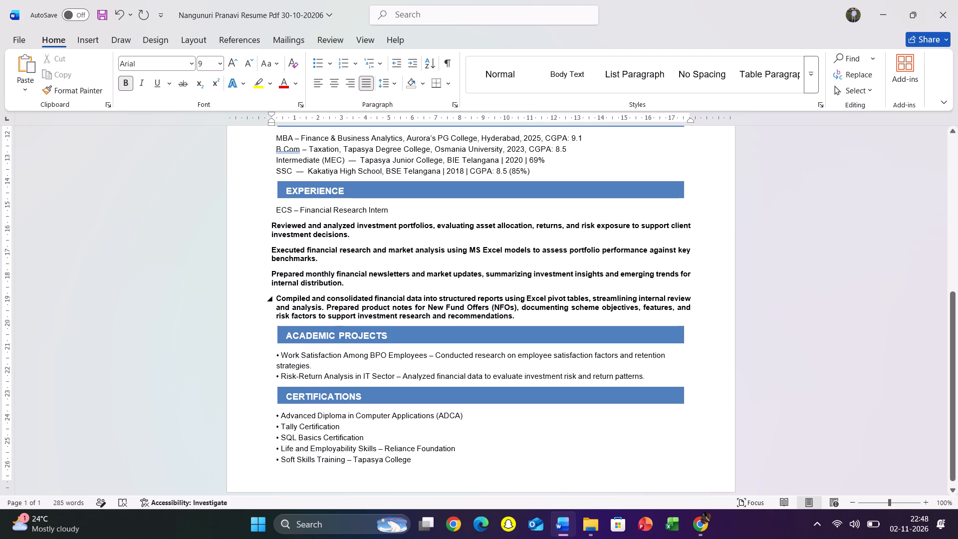
click(278, 298)
key(BackSpace)
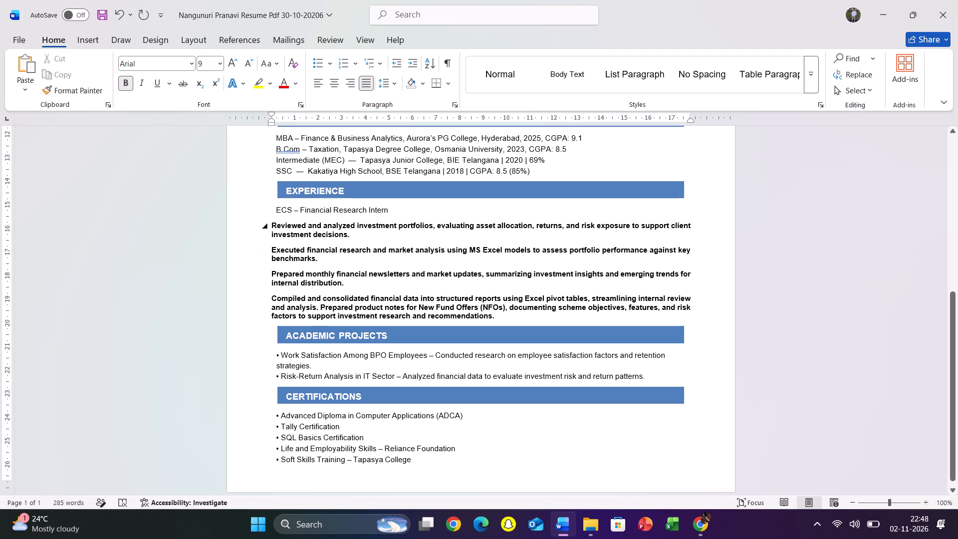
Remove the bold formatting from all four Experience paragraphs under the ECS line.
drag(273, 224, 465, 317)
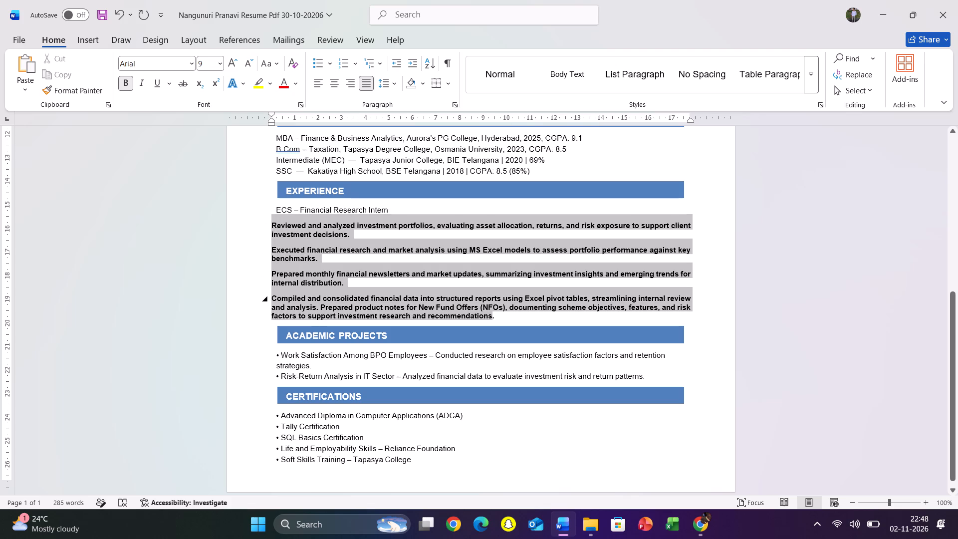
drag(465, 317, 495, 315)
drag(495, 315, 496, 316)
click(503, 296)
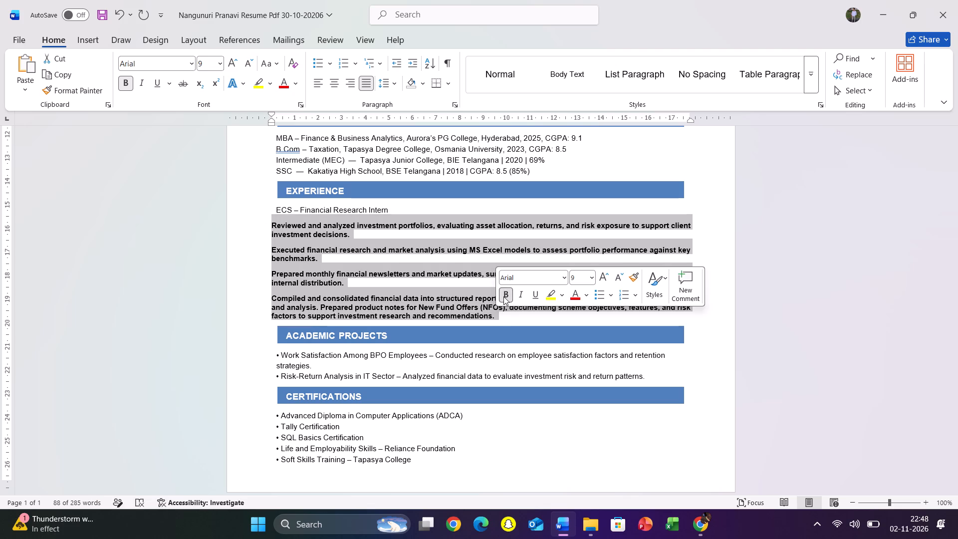
Open the bullet choices for the four Experience paragraphs.
click(328, 63)
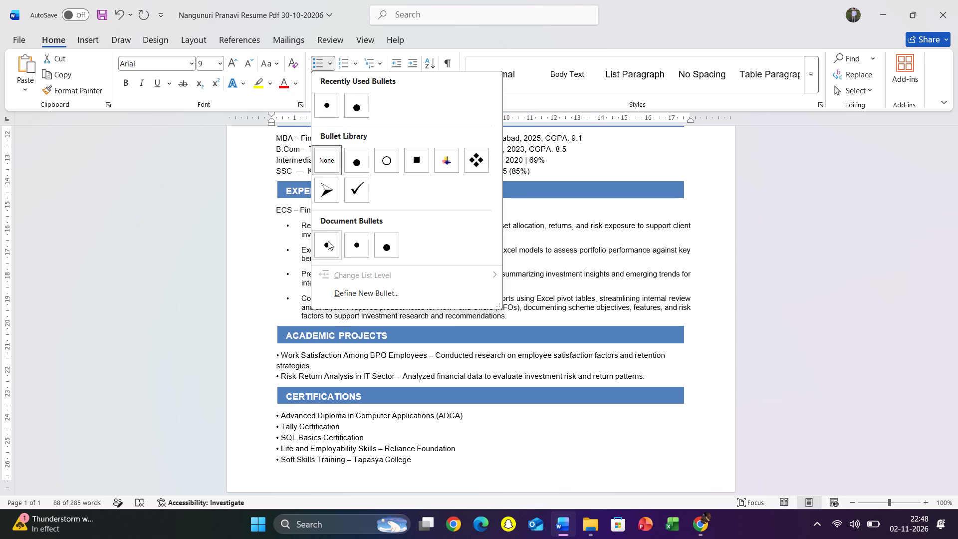
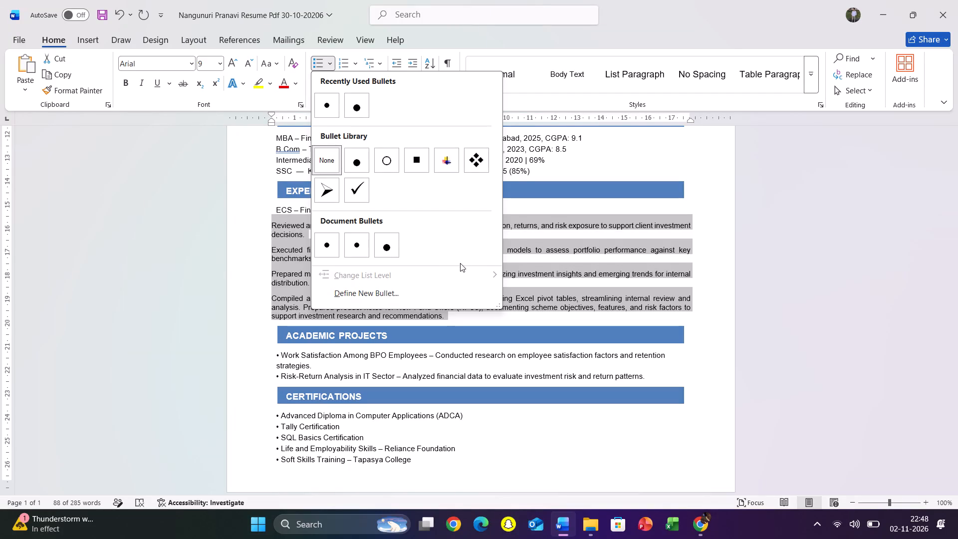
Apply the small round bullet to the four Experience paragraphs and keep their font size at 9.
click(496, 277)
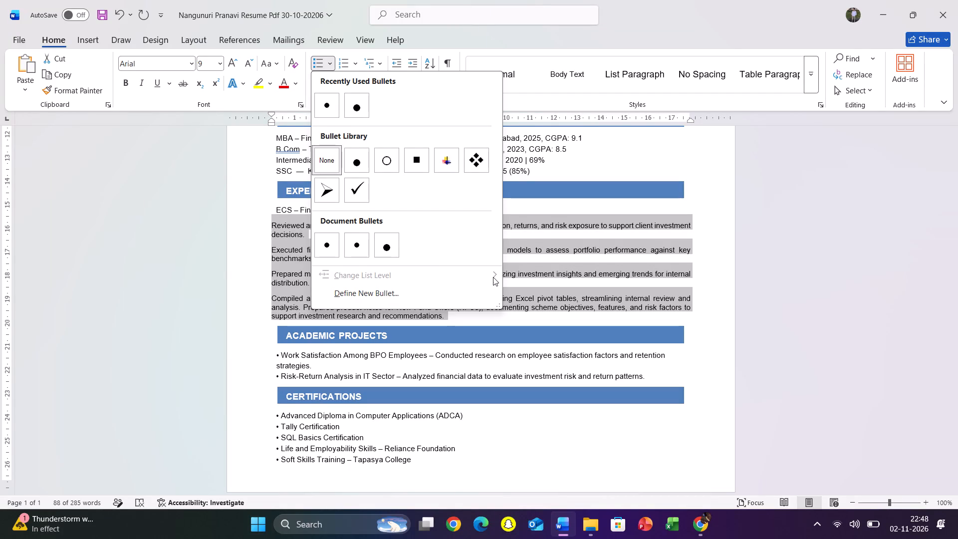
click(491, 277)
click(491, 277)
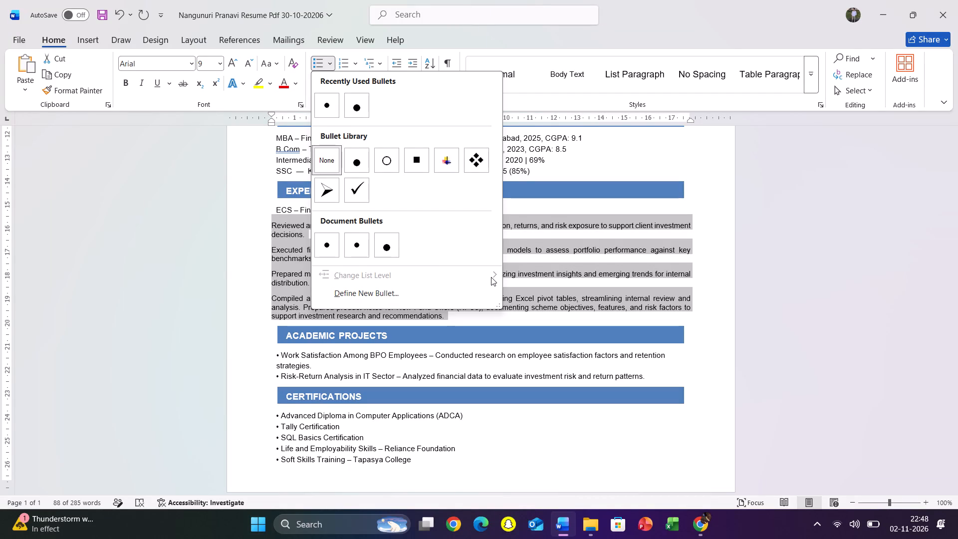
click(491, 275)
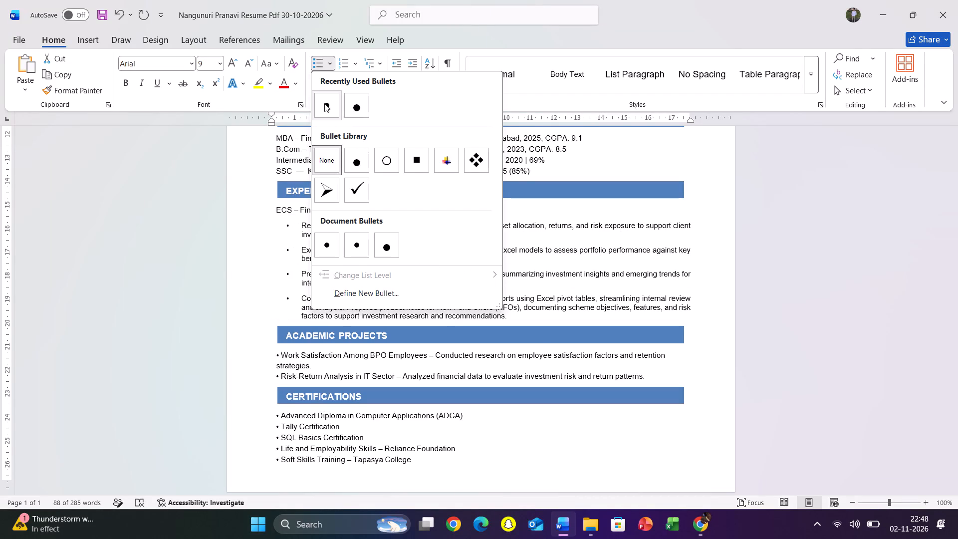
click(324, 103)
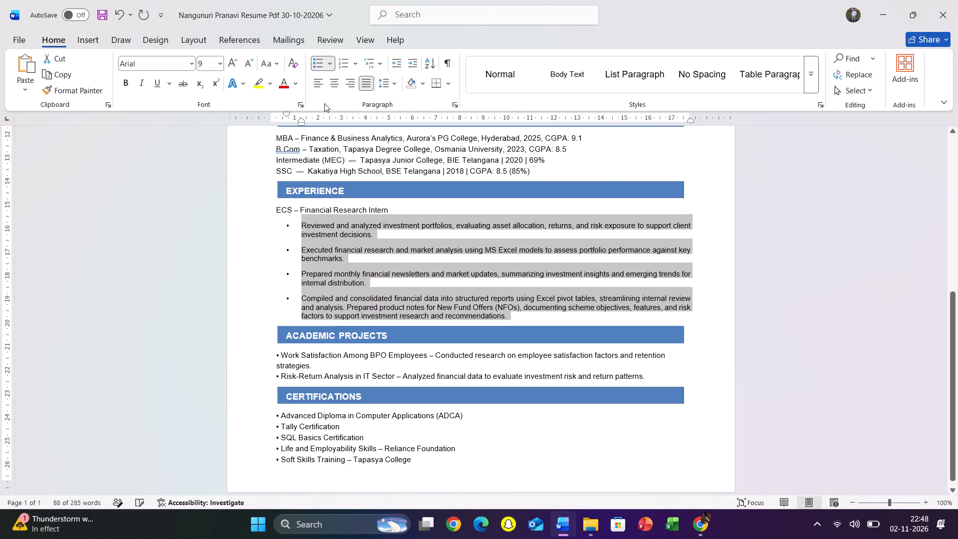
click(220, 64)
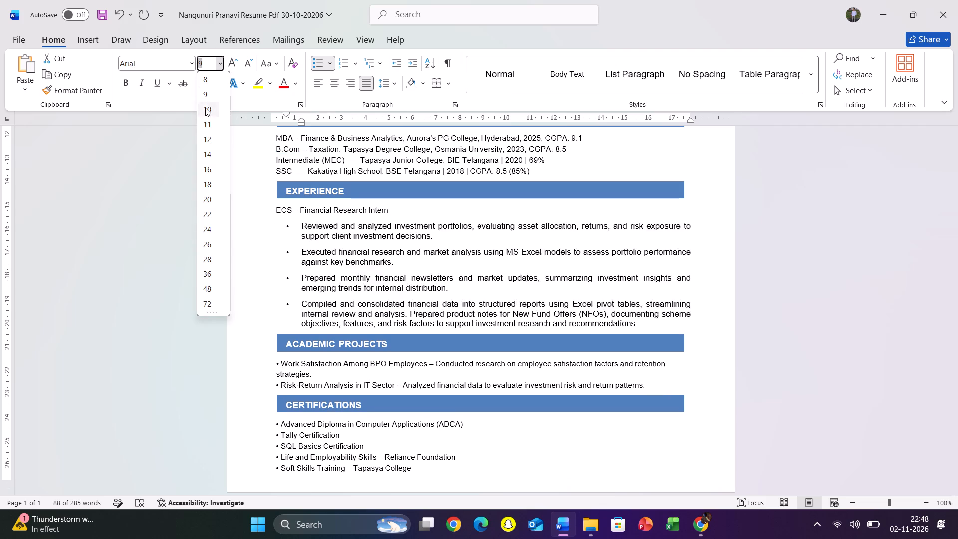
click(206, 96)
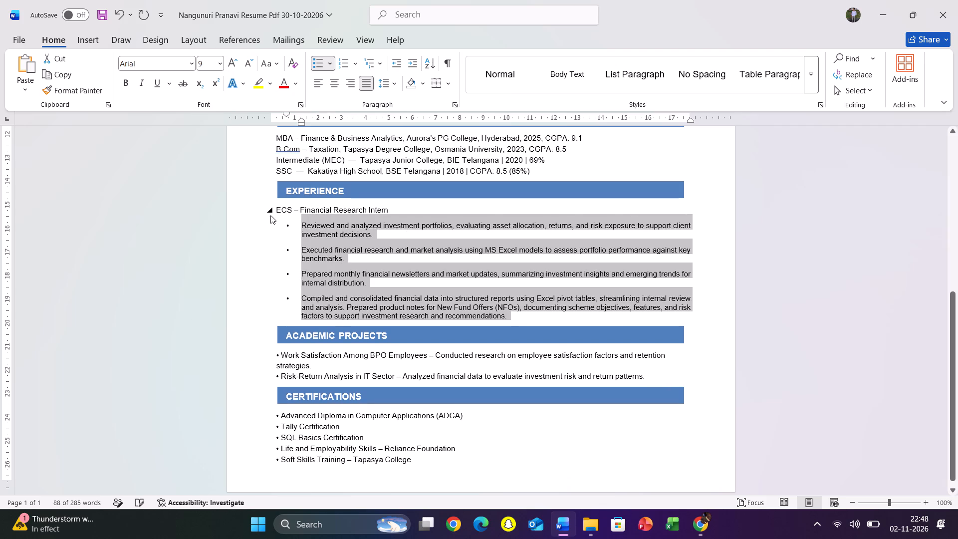
Apply the List Paragraph style to the four Experience paragraphs and set their font size to 9.
click(642, 78)
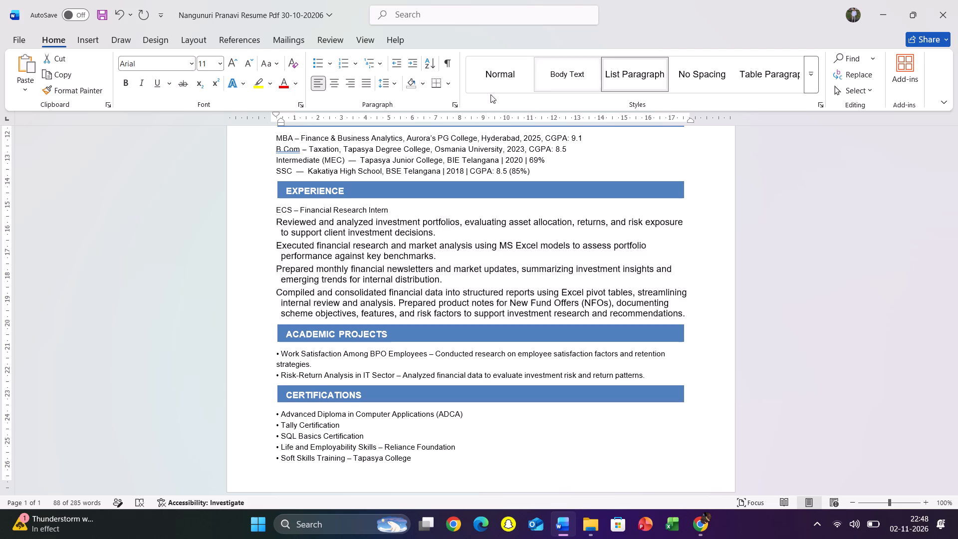
click(220, 63)
click(208, 96)
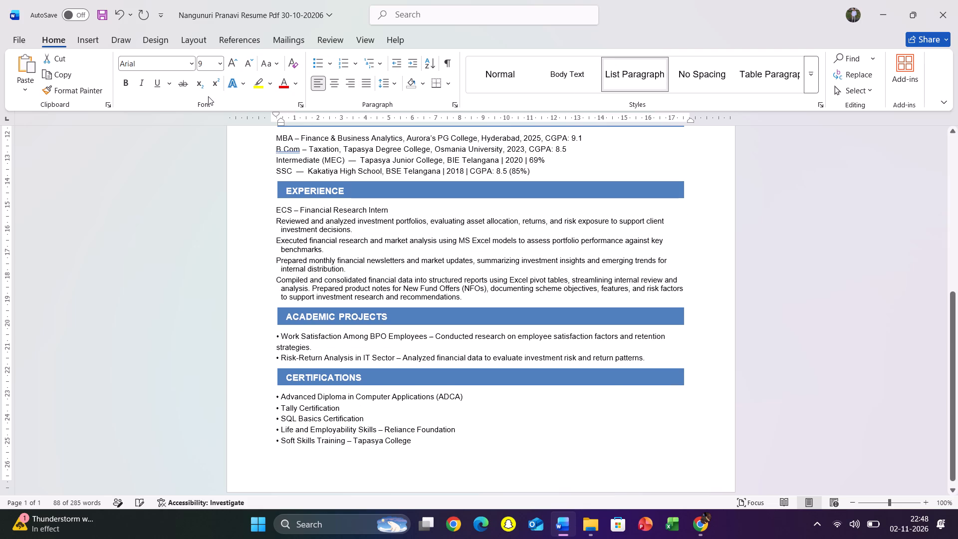
Add the recently used small round bullet to the four Experience paragraphs.
click(331, 61)
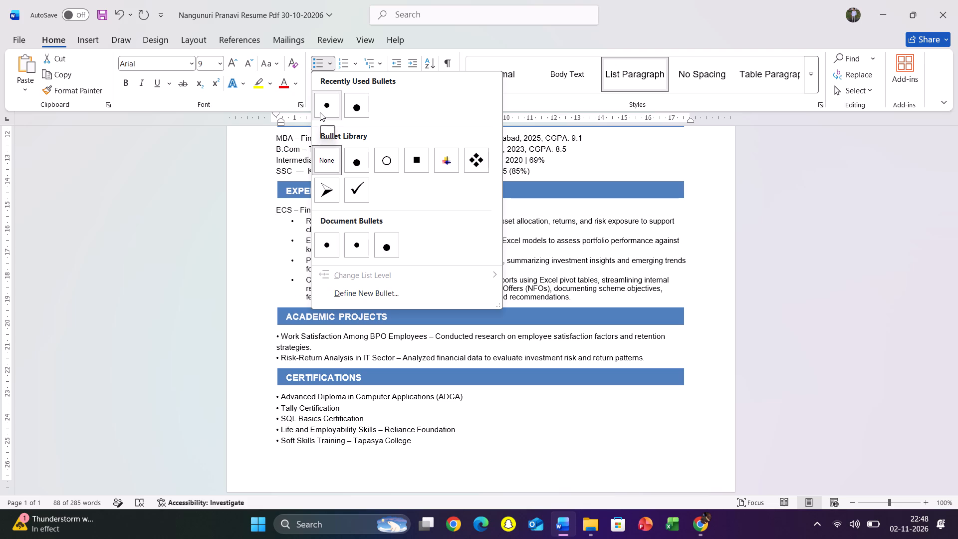
click(320, 112)
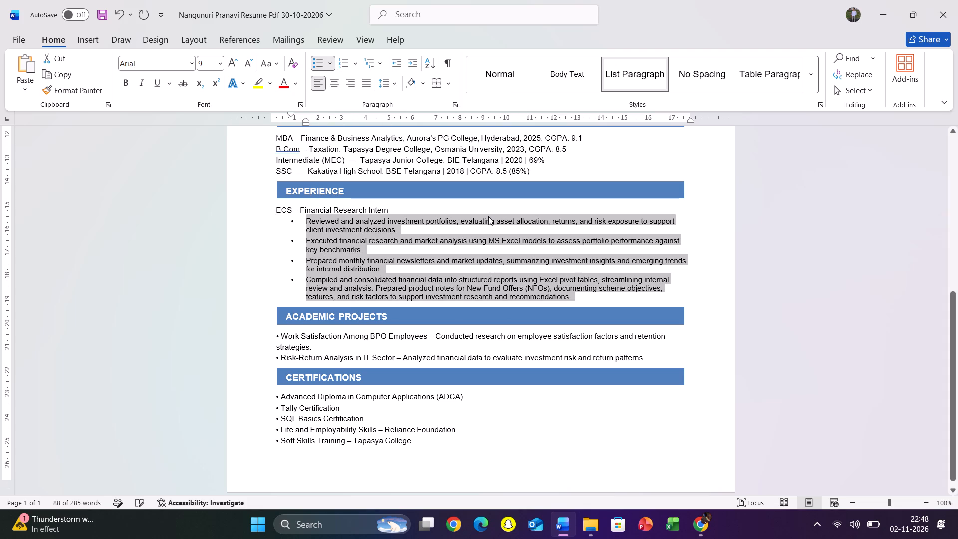
click(488, 216)
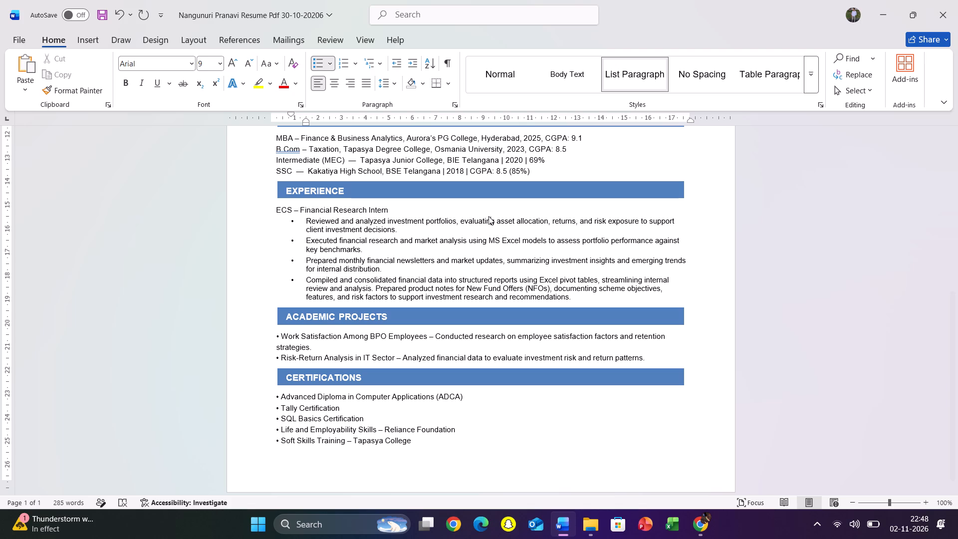
Start saving a copy of the resume to the resume folder on Local Disk (D:).
click(20, 39)
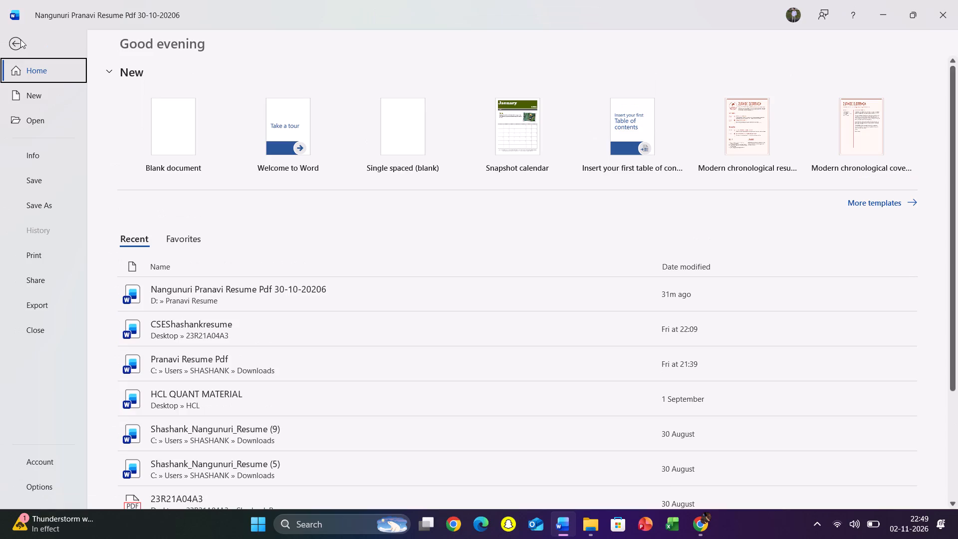
click(48, 204)
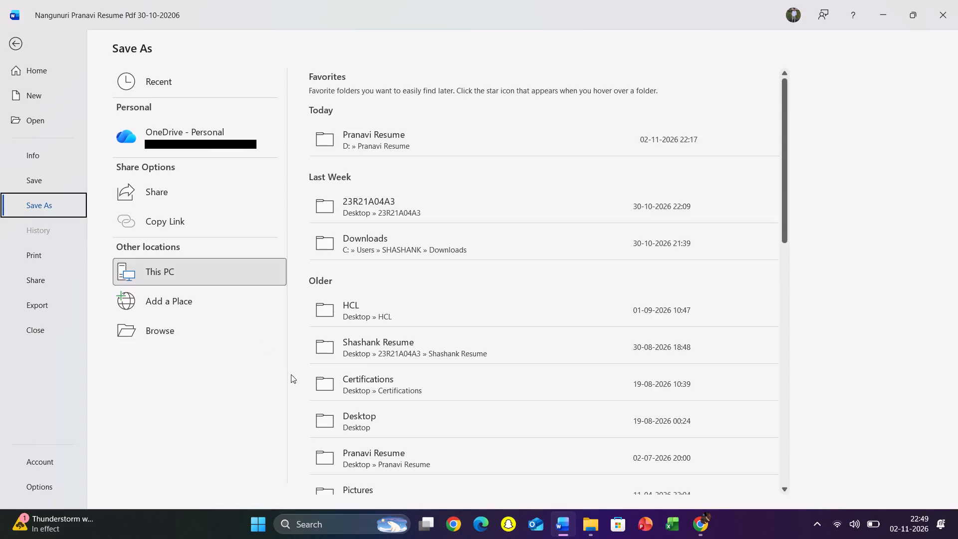
scroll(381, 376, down, 1)
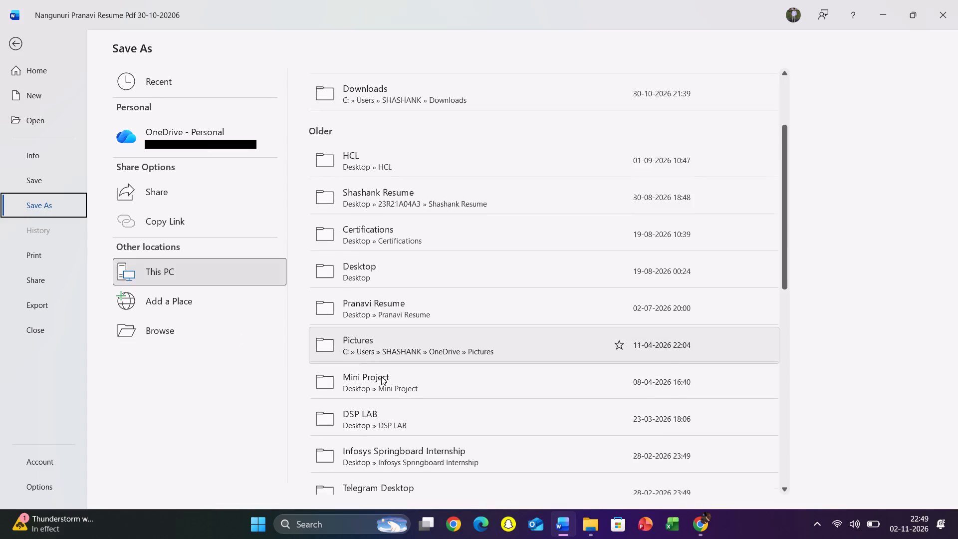
scroll(381, 376, down, 1)
scroll(381, 376, up, 6)
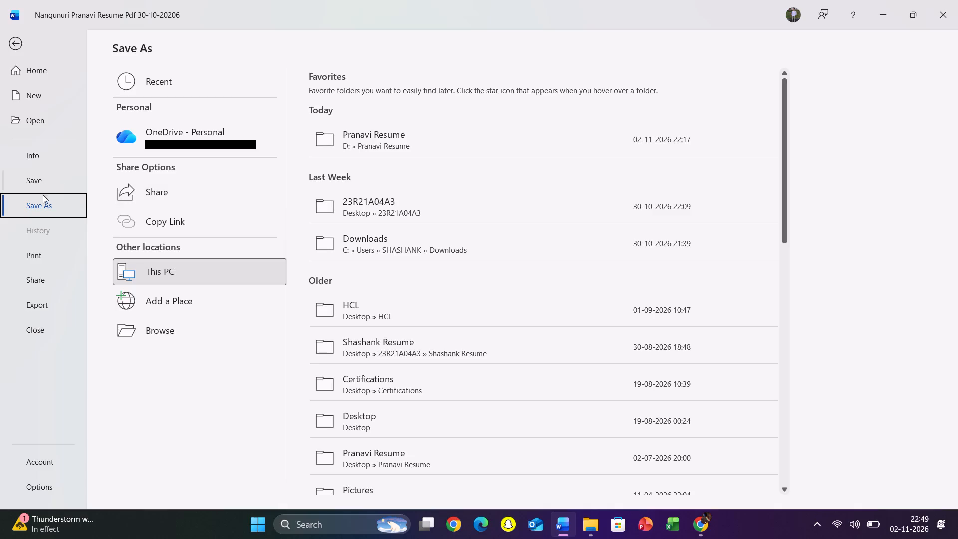
scroll(49, 238, up, 2)
click(365, 143)
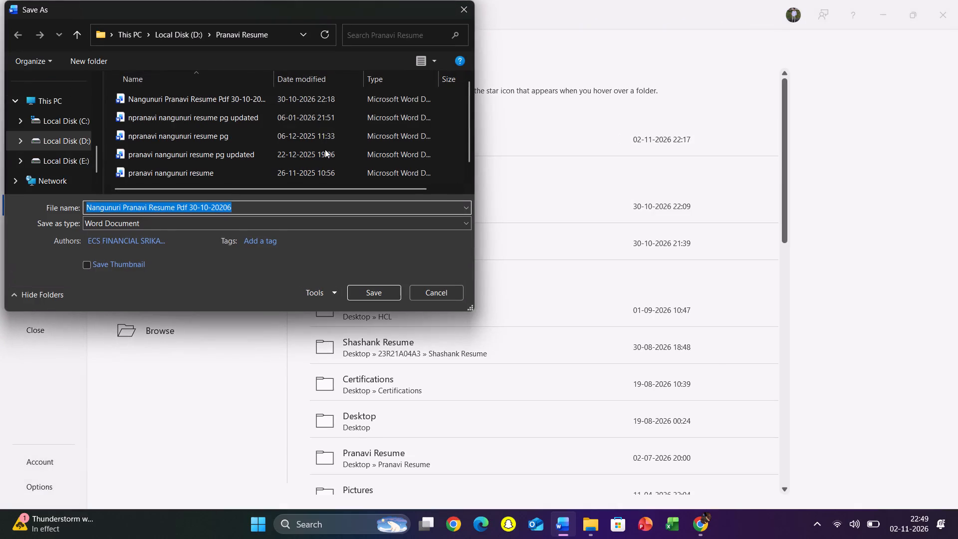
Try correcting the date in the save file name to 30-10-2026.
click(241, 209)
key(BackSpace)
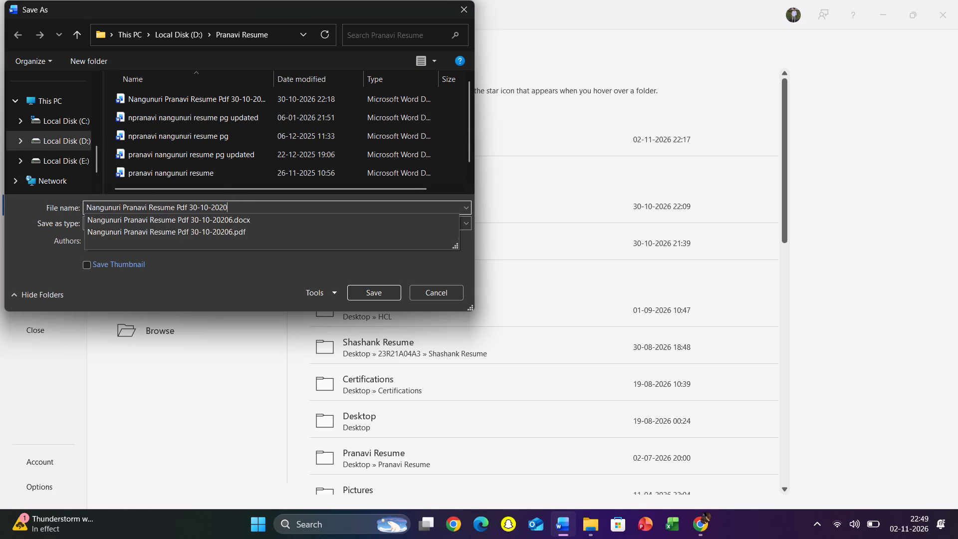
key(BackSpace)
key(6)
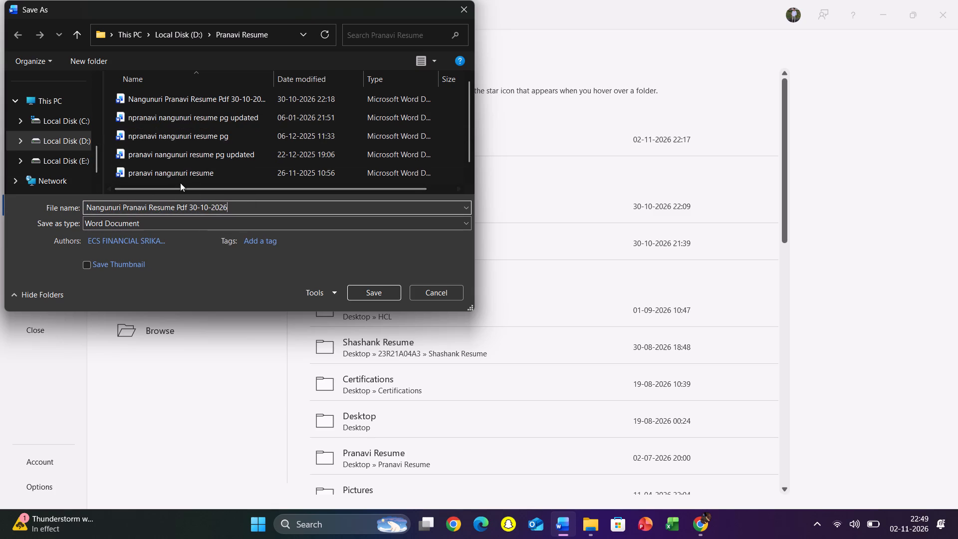
Save the resume over the existing Word document whose name ends in 30-10-20206.
click(240, 100)
click(240, 100)
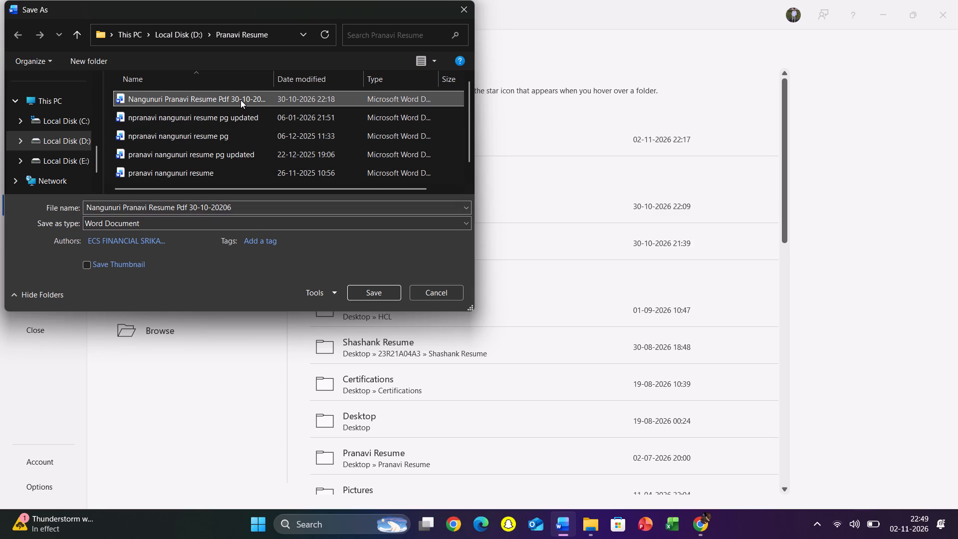
click(363, 289)
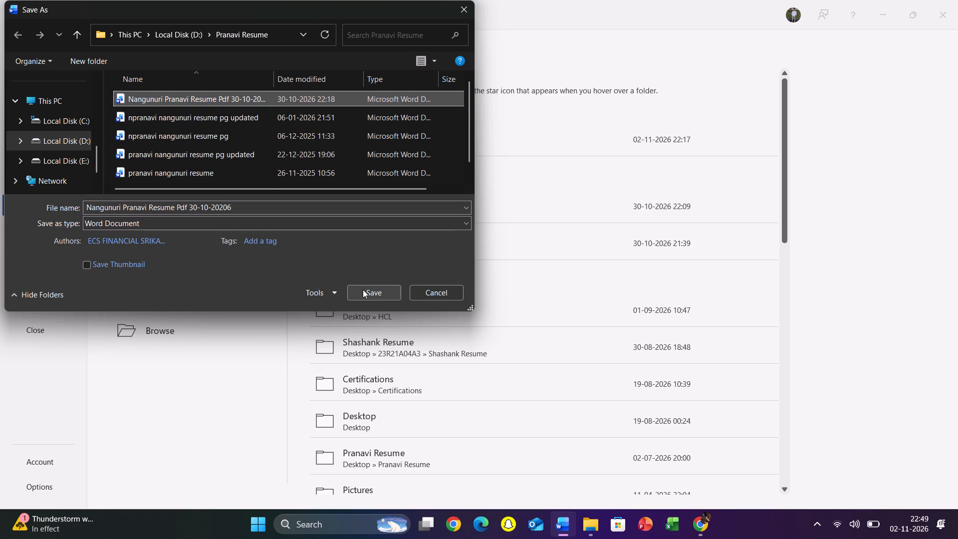
click(363, 289)
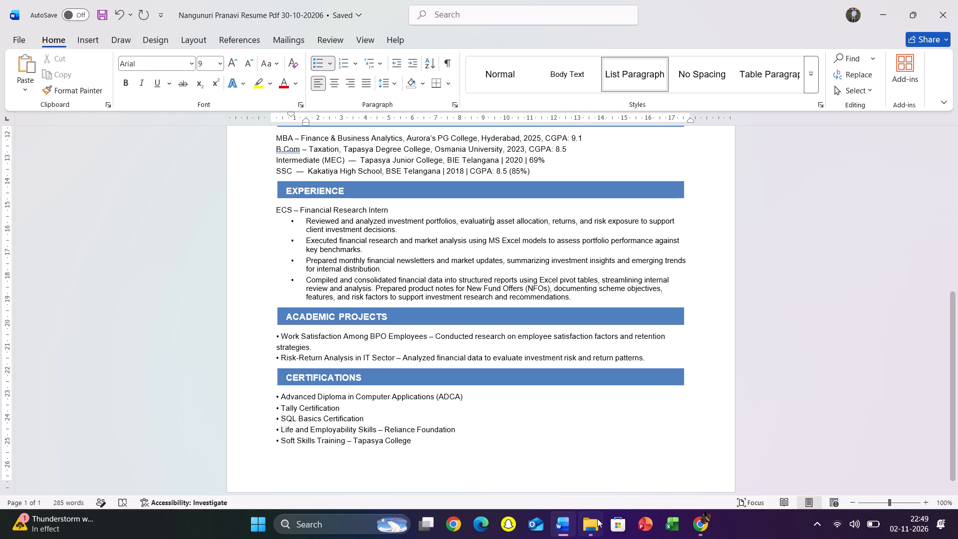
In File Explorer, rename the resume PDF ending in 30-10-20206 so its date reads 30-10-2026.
click(597, 523)
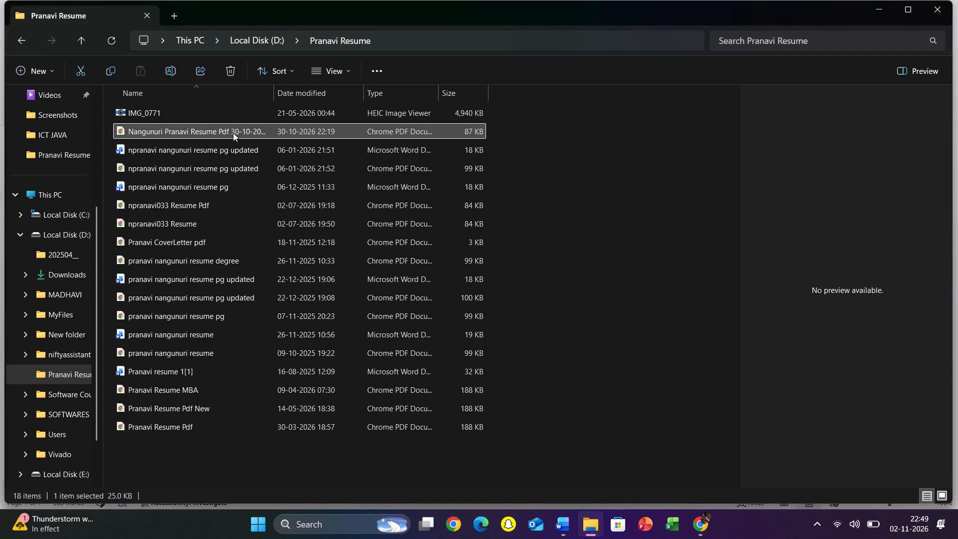
click(232, 132)
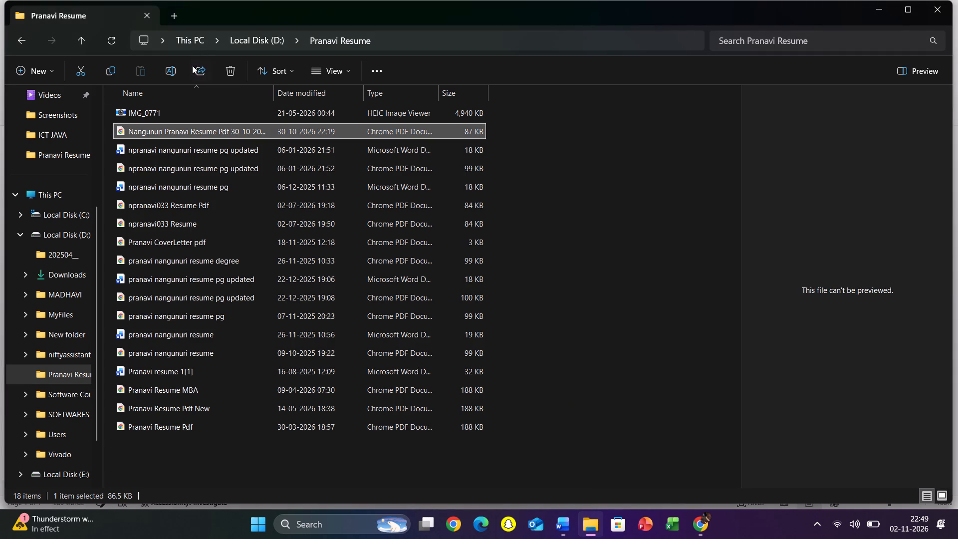
click(171, 71)
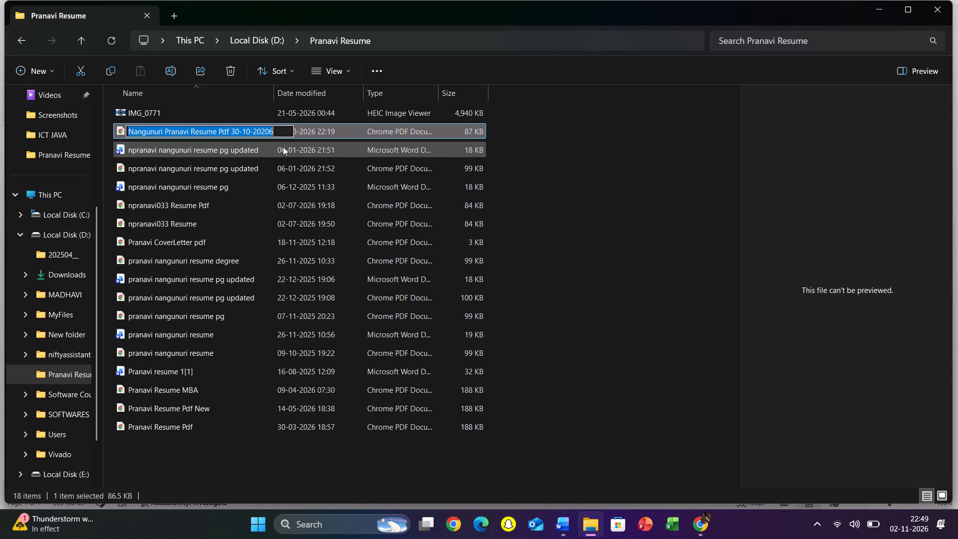
key(BackSpace)
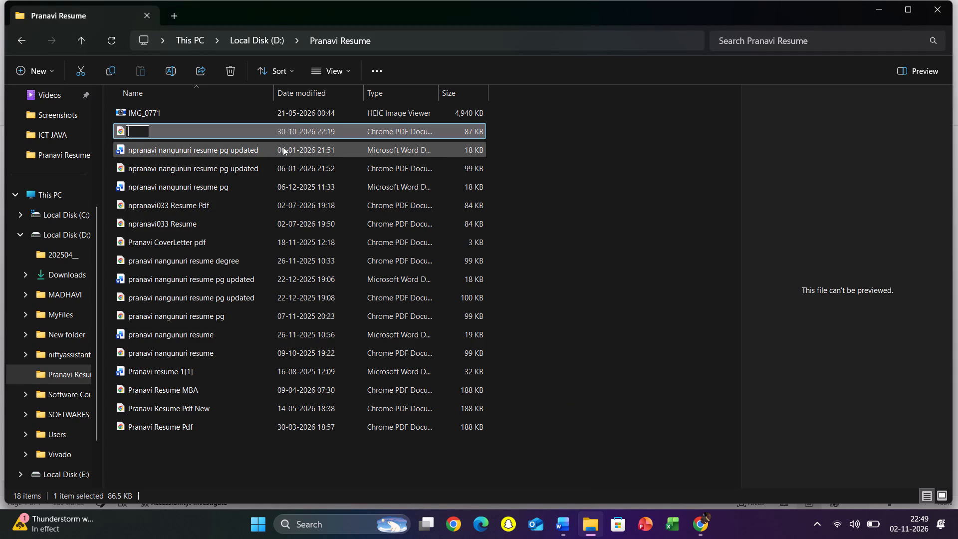
key(ctrl+v)
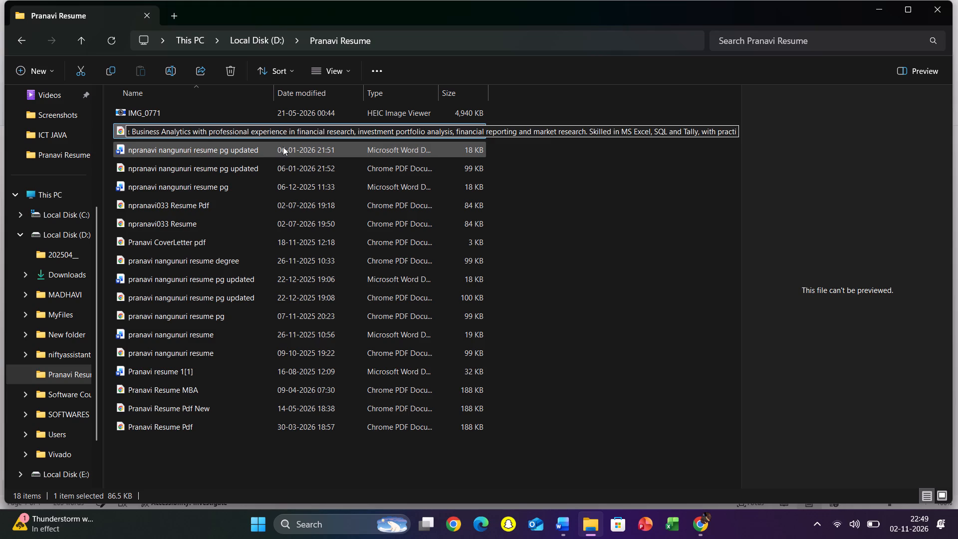
key(ctrl+z)
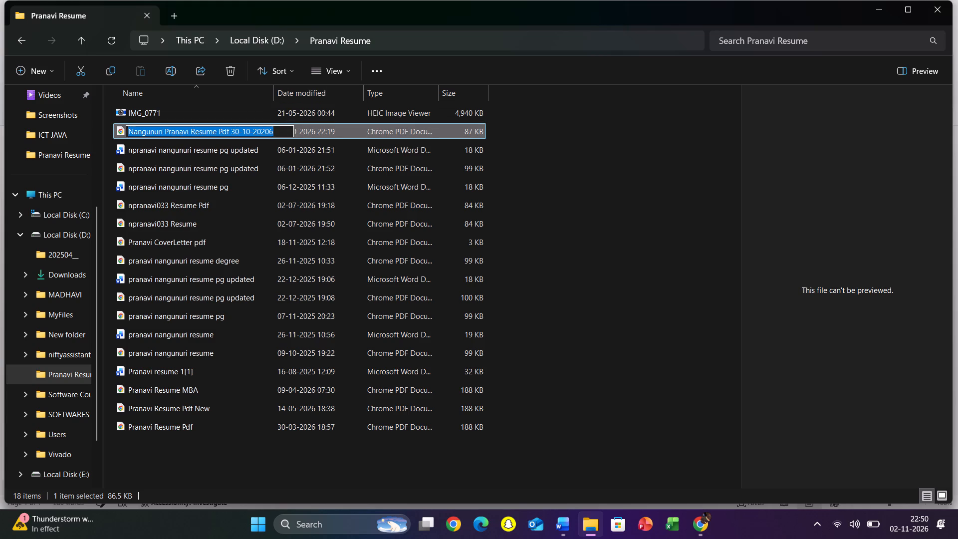
click(270, 130)
key(BackSpace)
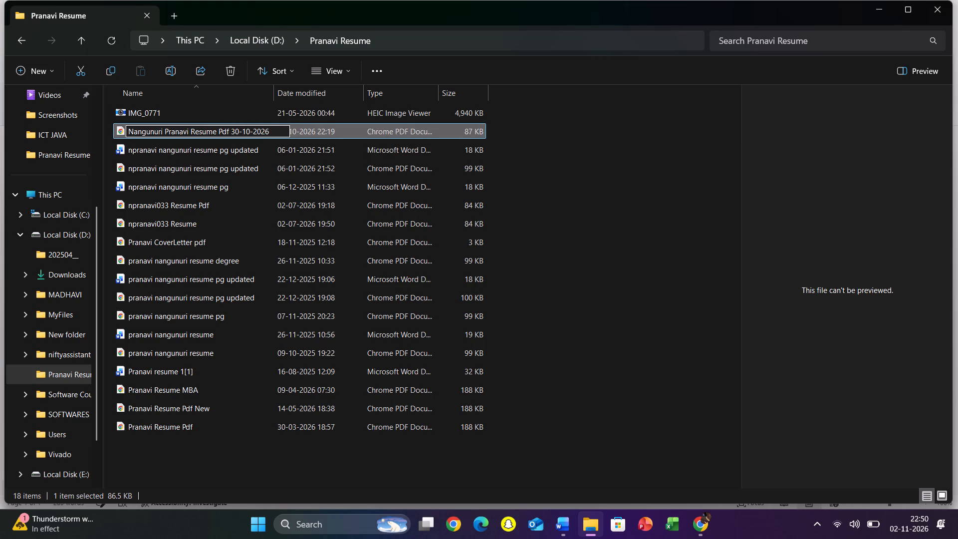
click(506, 245)
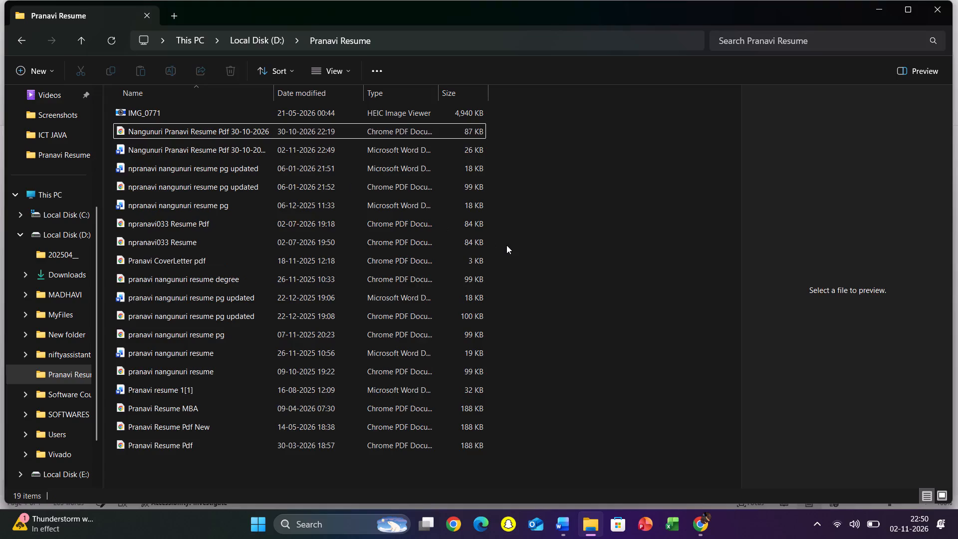
Rename the matching Word document so its date reads 30-10-2026, closing it in Word to release the file.
click(246, 154)
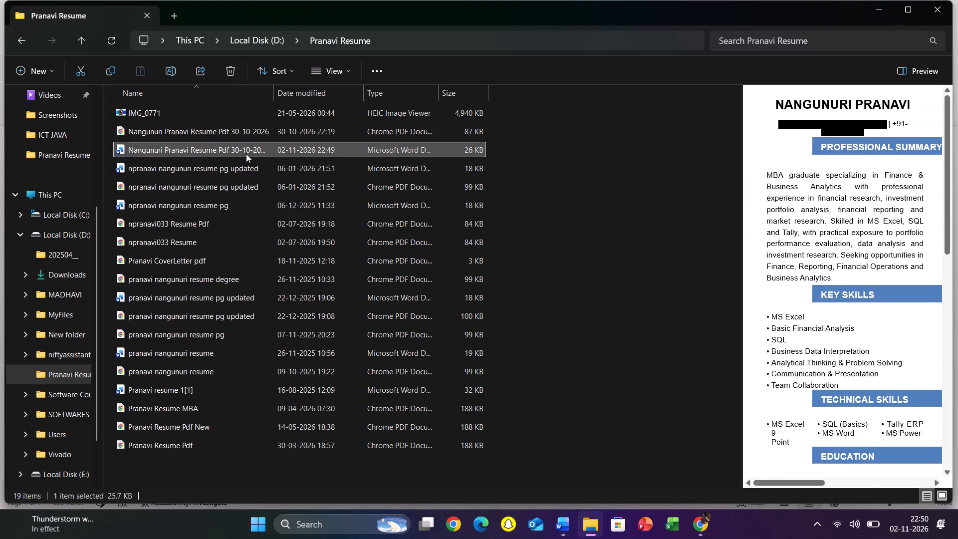
click(172, 68)
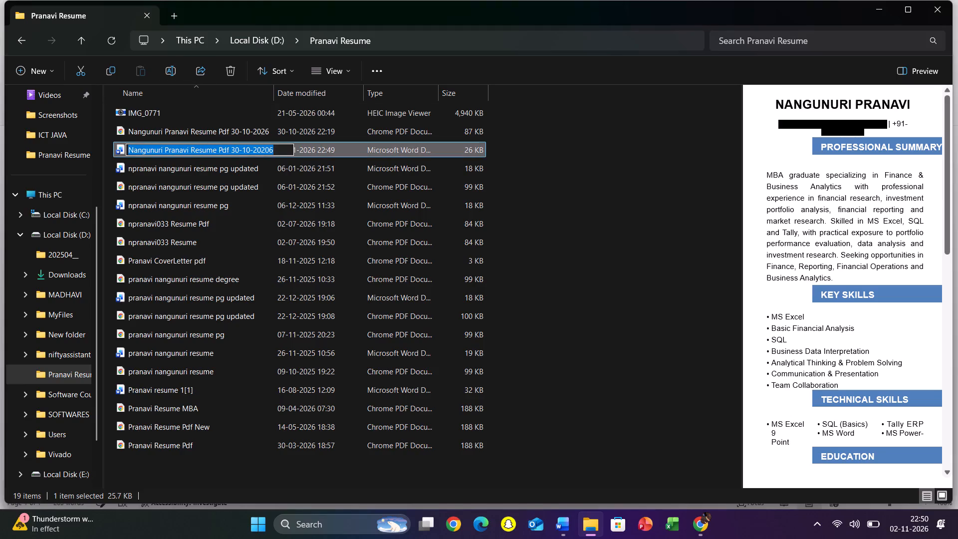
click(273, 150)
key(Left)
key(BackSpace)
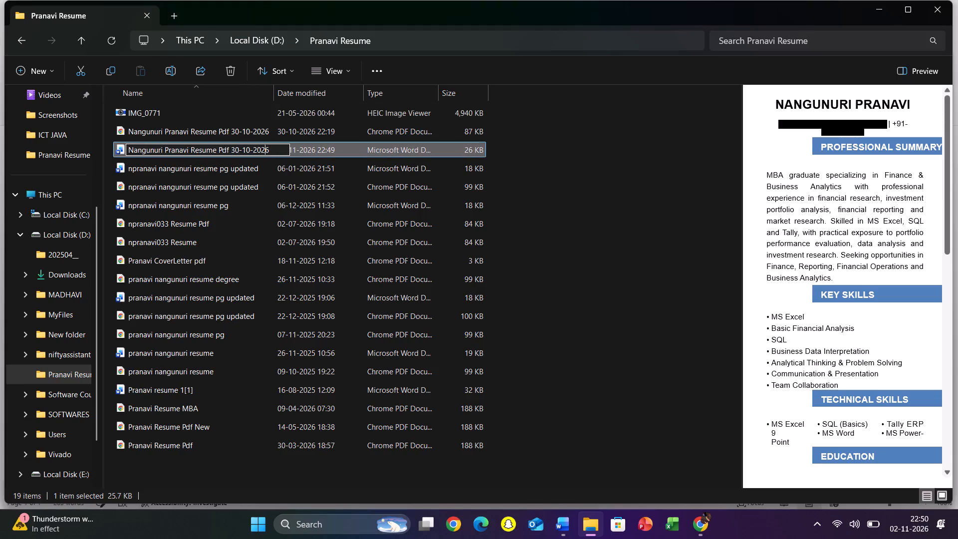
click(606, 271)
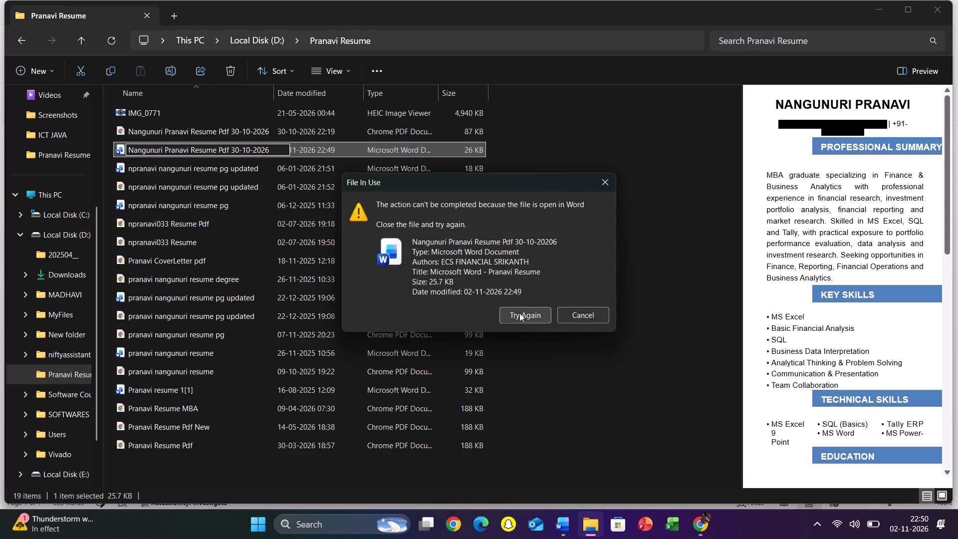
click(519, 316)
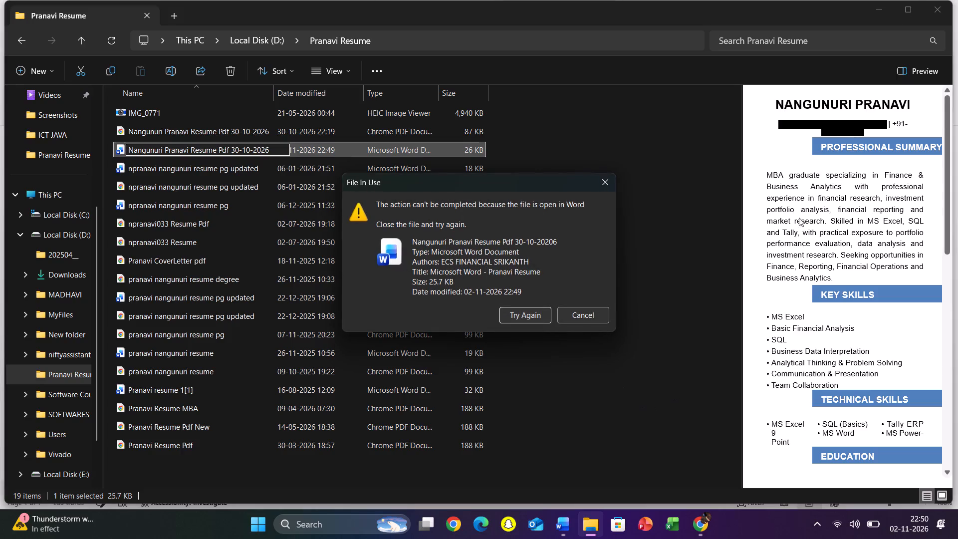
click(554, 531)
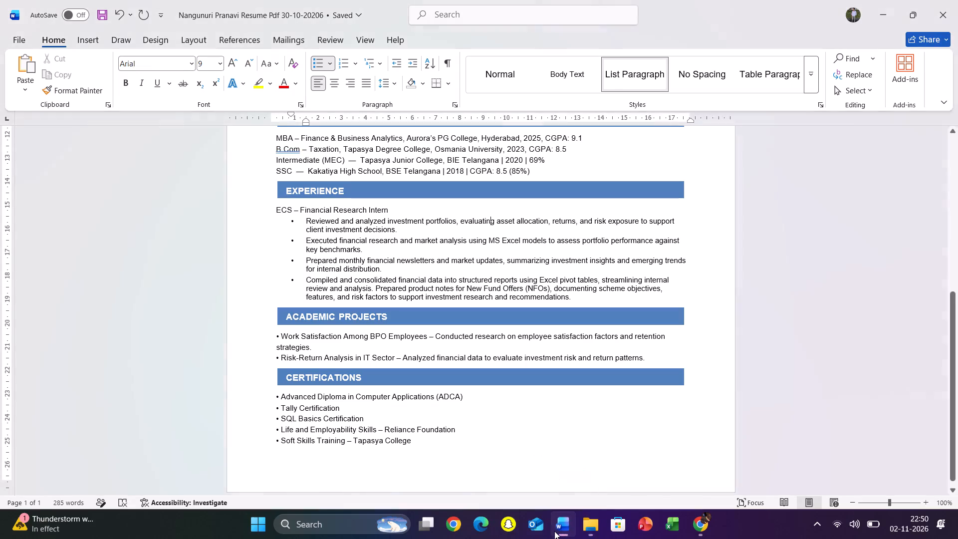
click(946, 17)
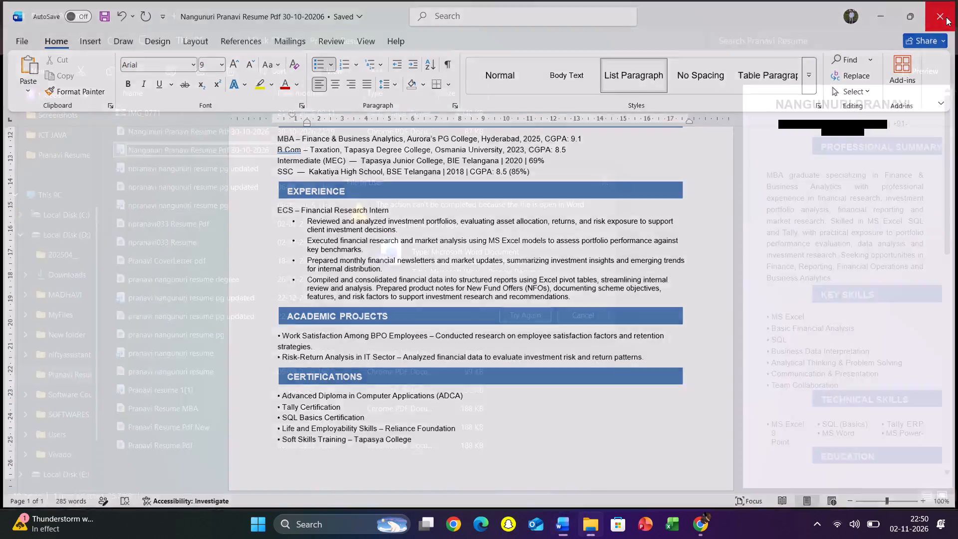
click(527, 309)
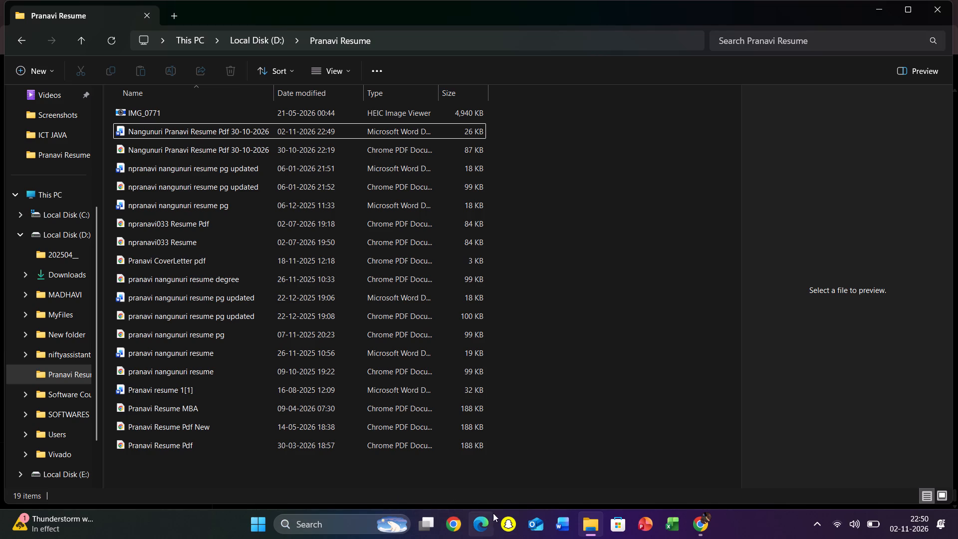
Open Google Chrome.
click(446, 527)
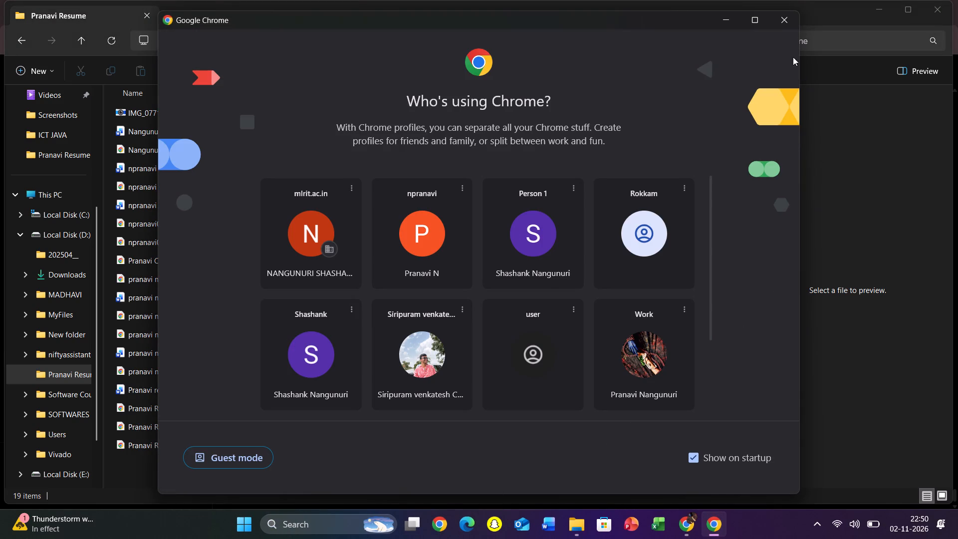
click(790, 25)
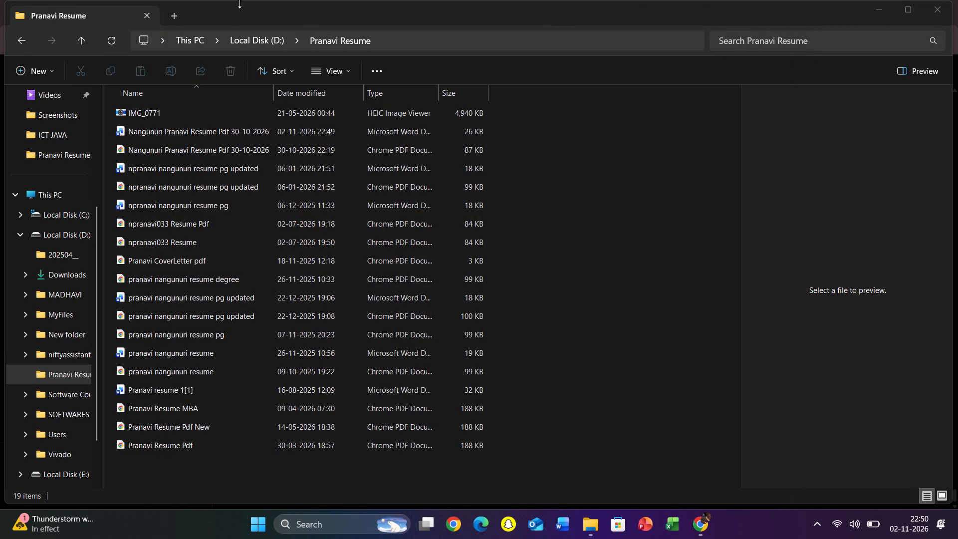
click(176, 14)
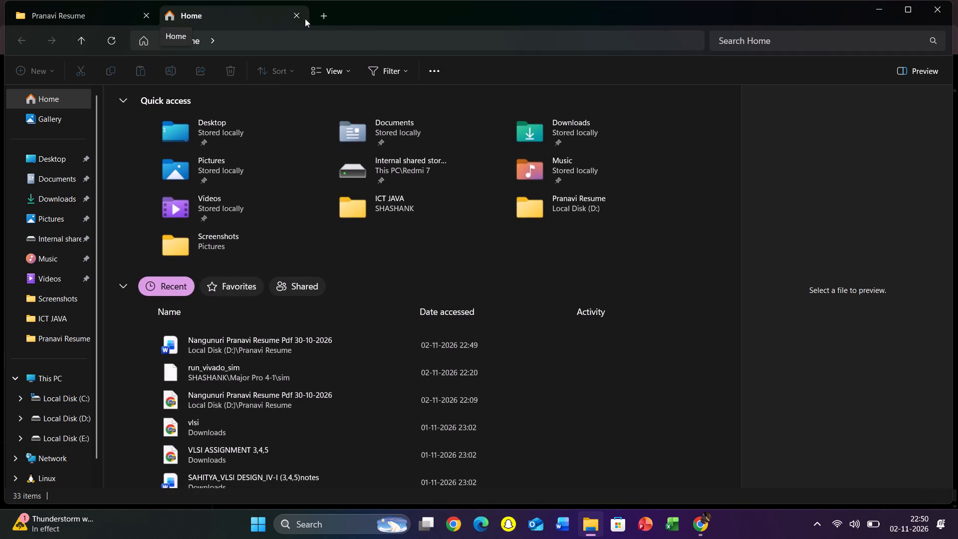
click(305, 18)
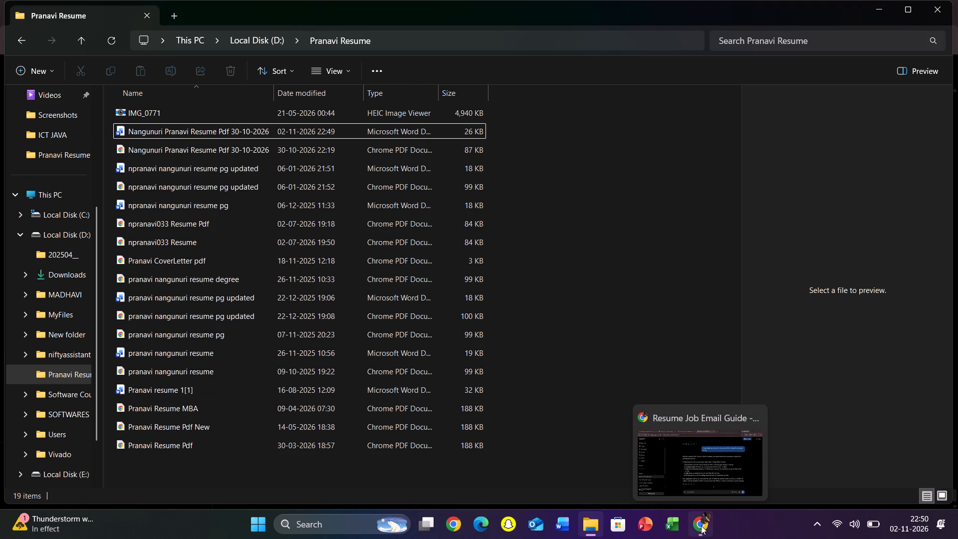
Switch to the open Google Chrome window and enter "wha" as a Google search in a new tab.
click(696, 470)
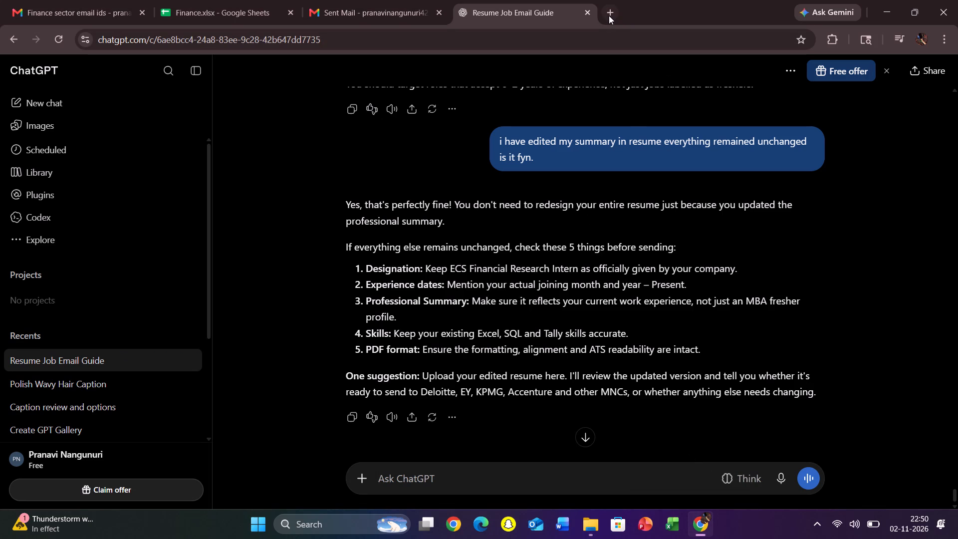
click(609, 15)
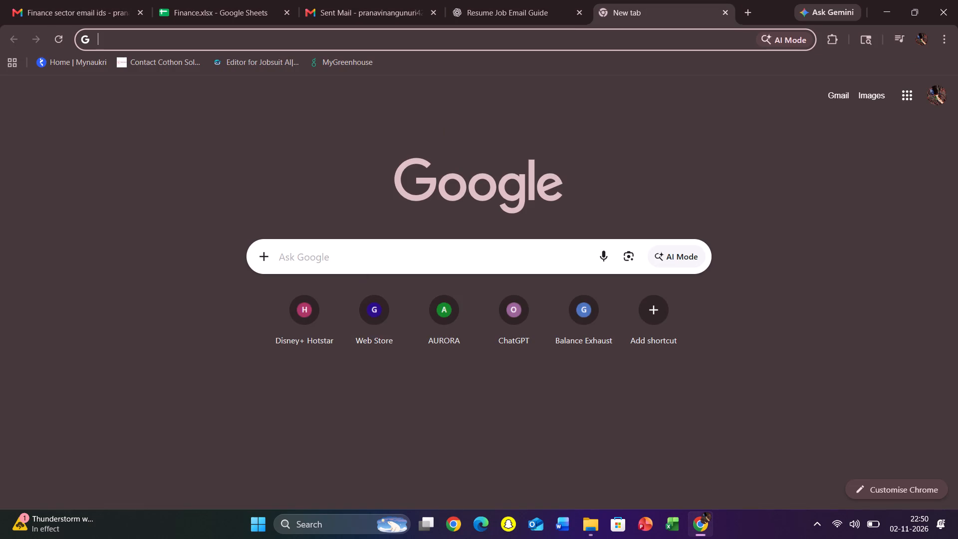
click(332, 256)
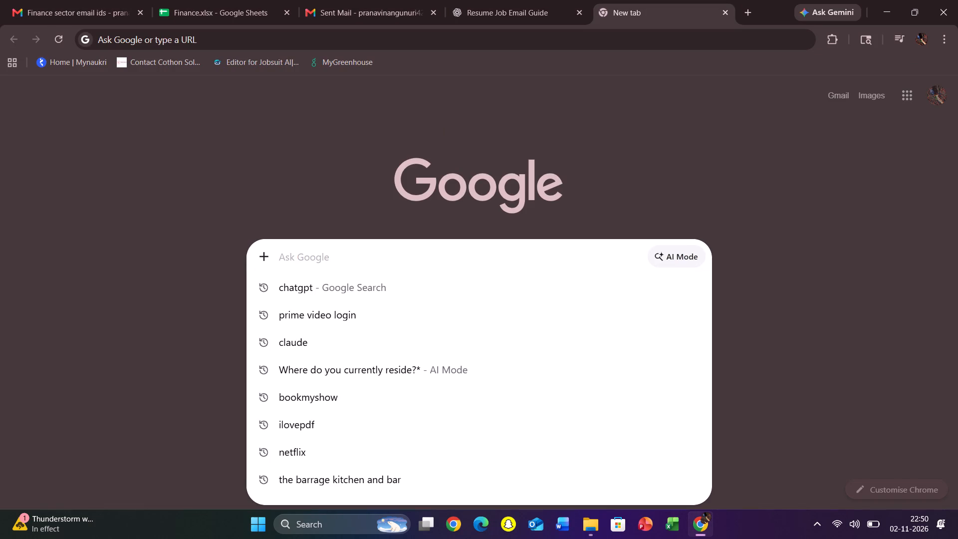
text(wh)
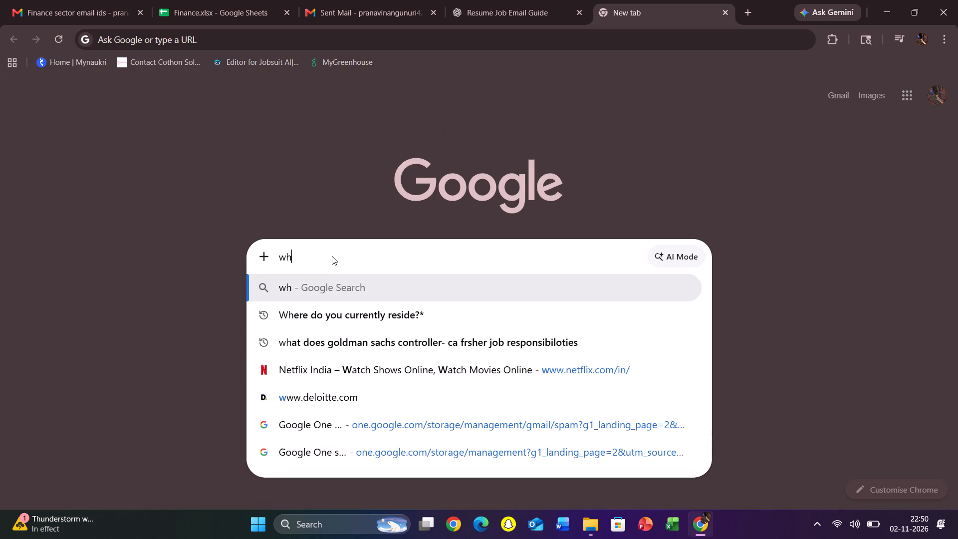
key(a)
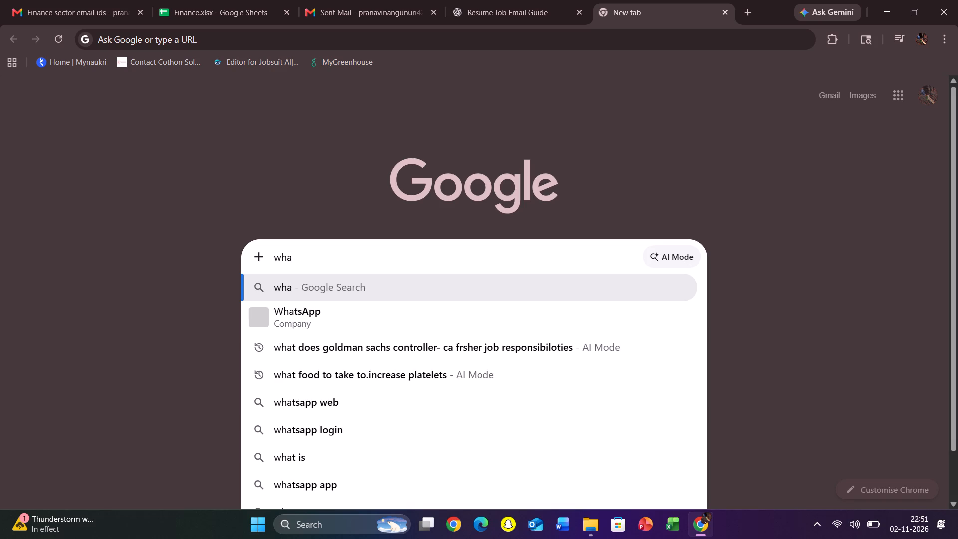
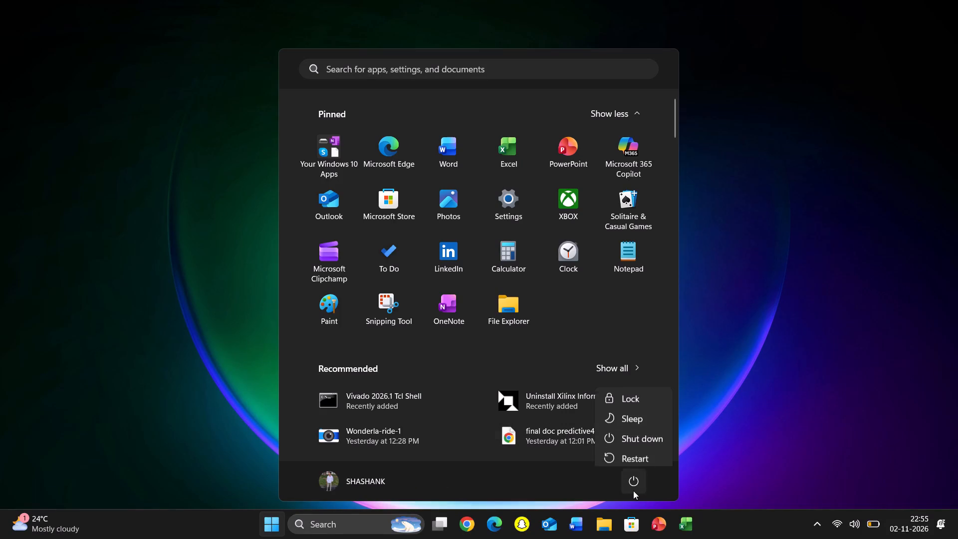
Shut down the computer.
click(641, 441)
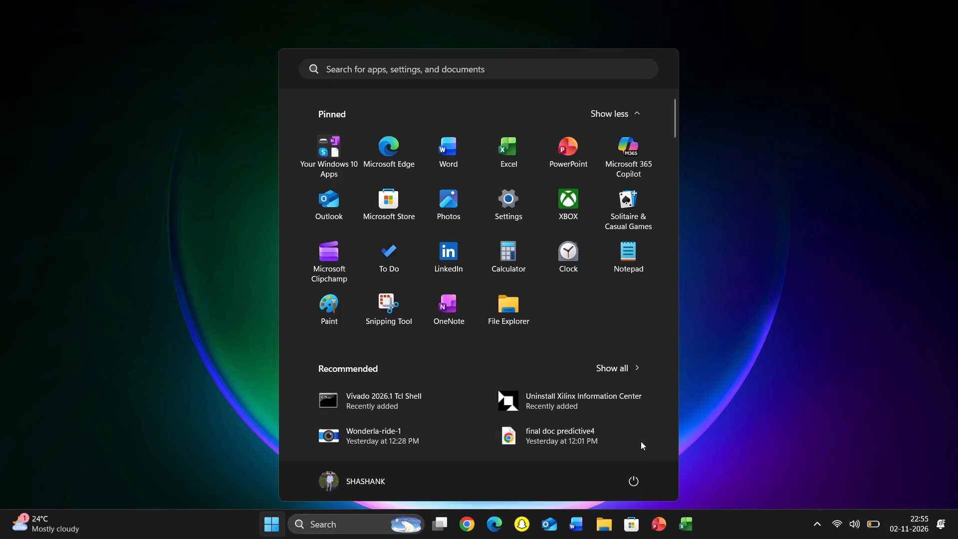